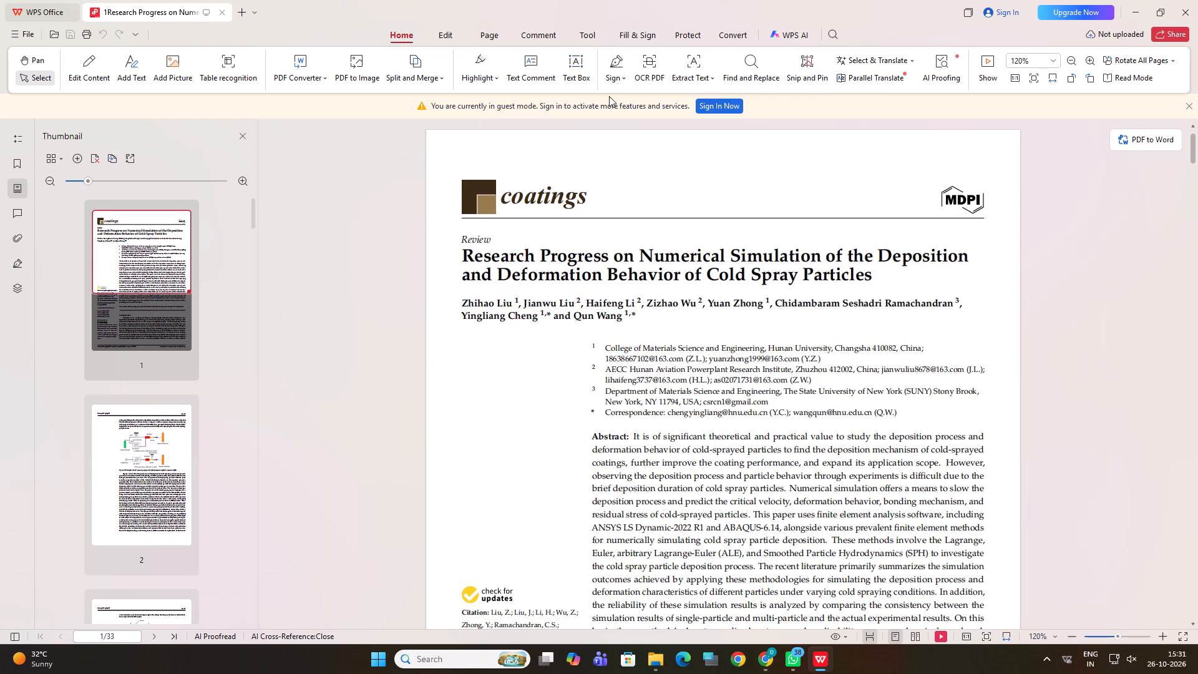
# Open the print settings for the cold spray particle research paper PDF.
pyautogui.click(84, 37)
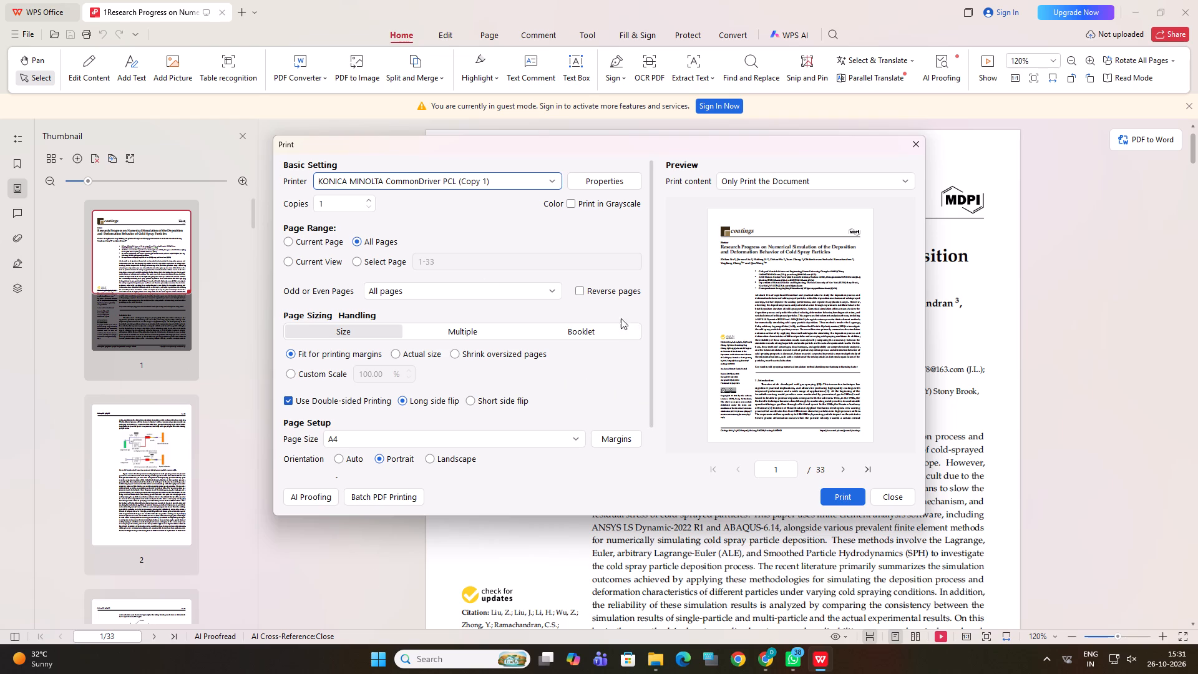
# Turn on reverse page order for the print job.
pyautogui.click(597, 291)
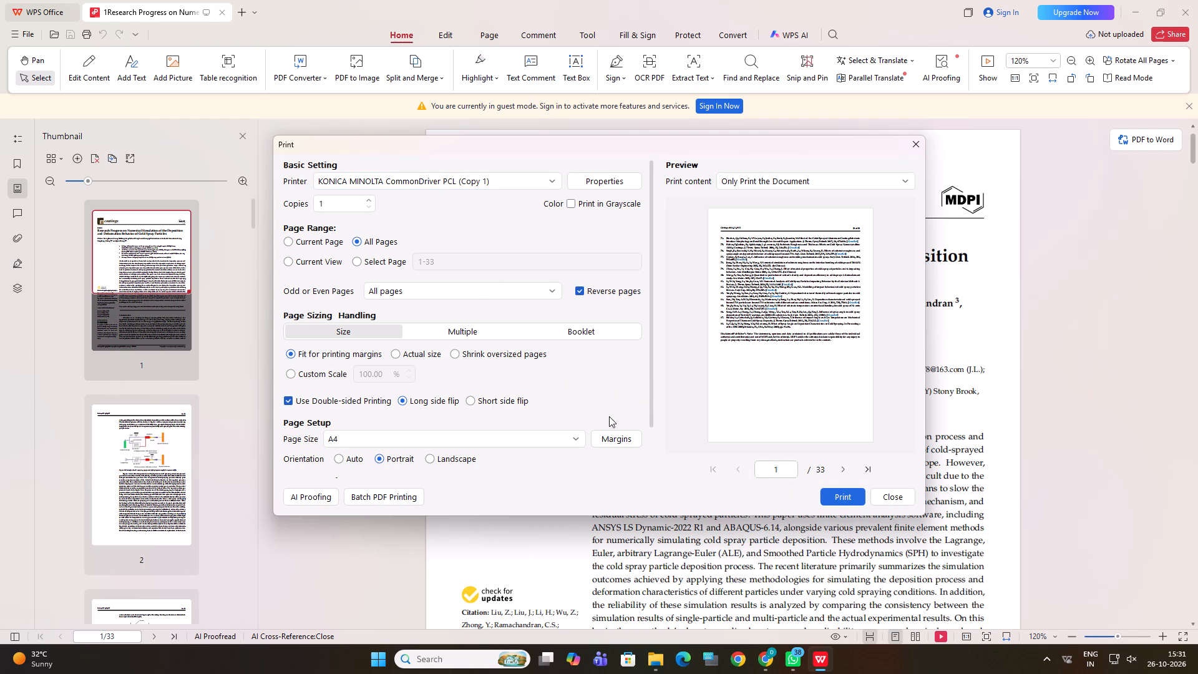
# Switch the print range from all pages to a selected page range.
pyautogui.click(379, 262)
pyautogui.click(833, 302)
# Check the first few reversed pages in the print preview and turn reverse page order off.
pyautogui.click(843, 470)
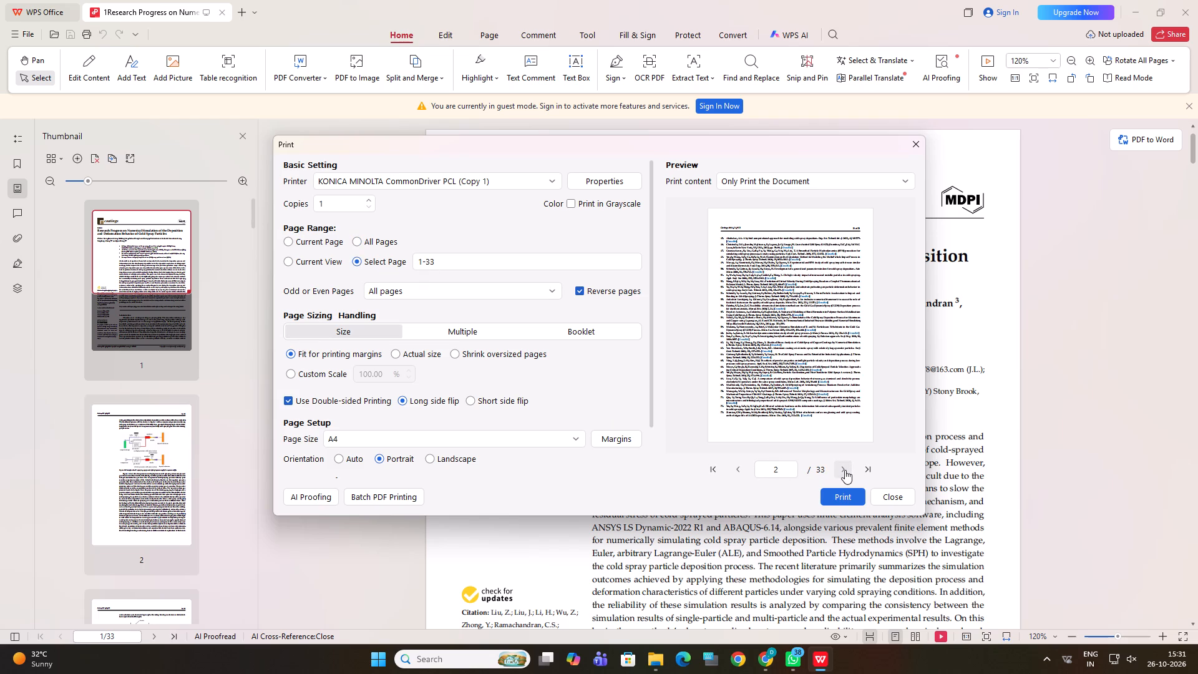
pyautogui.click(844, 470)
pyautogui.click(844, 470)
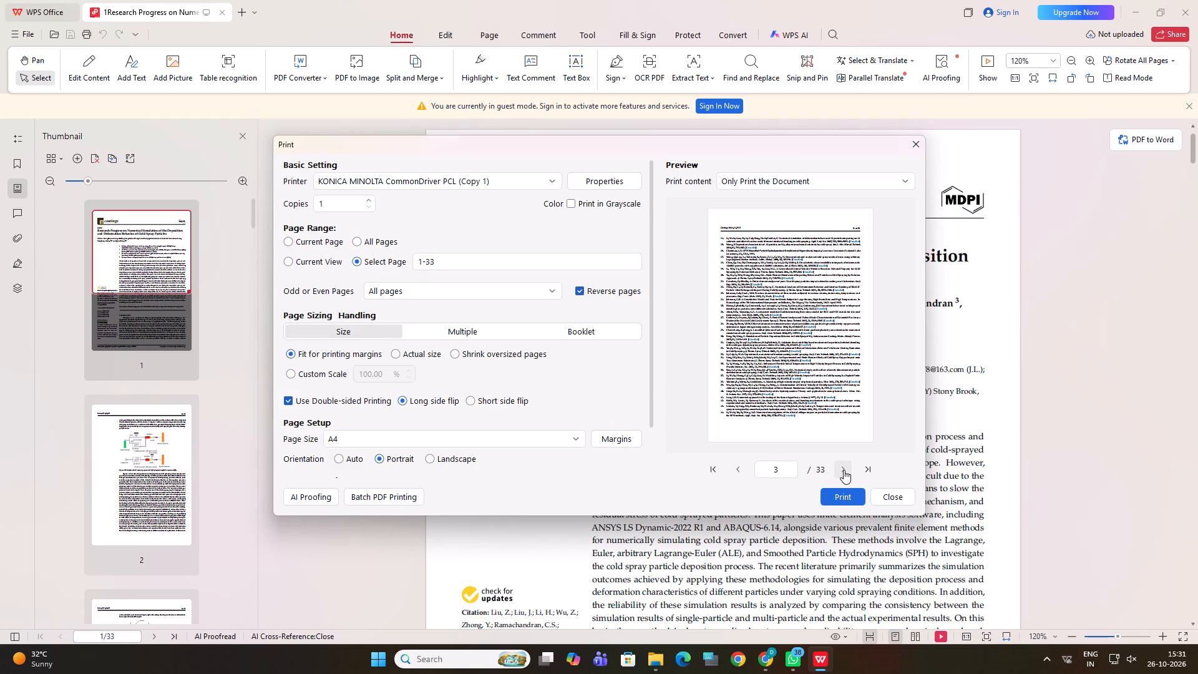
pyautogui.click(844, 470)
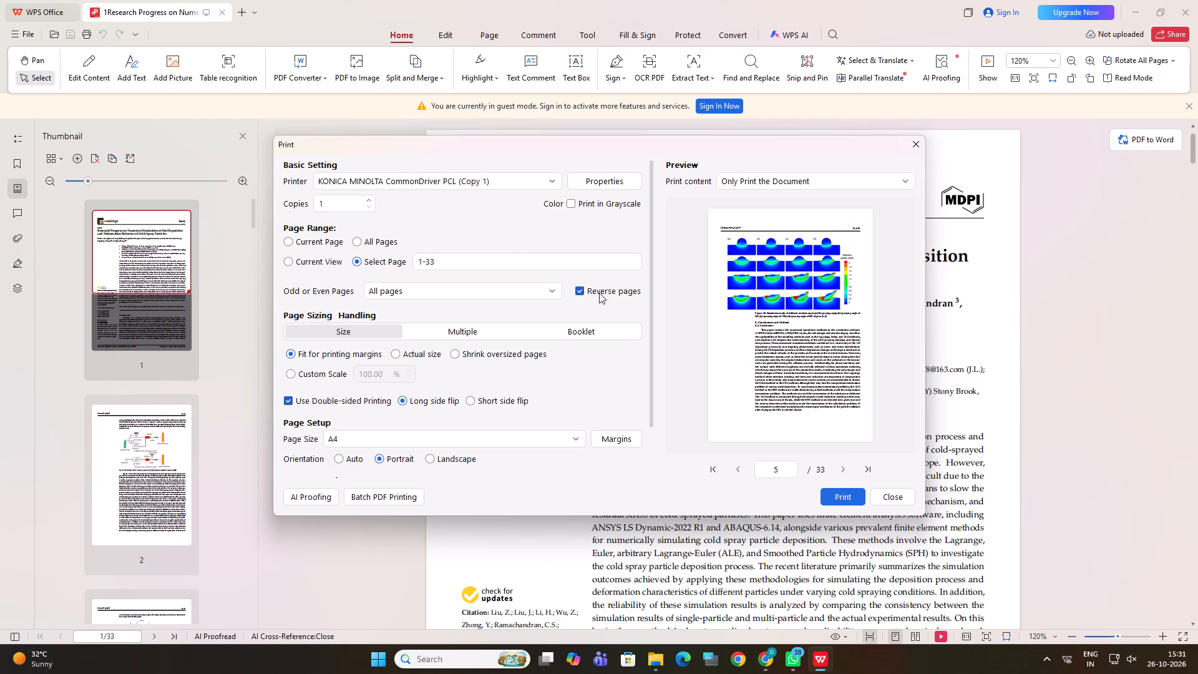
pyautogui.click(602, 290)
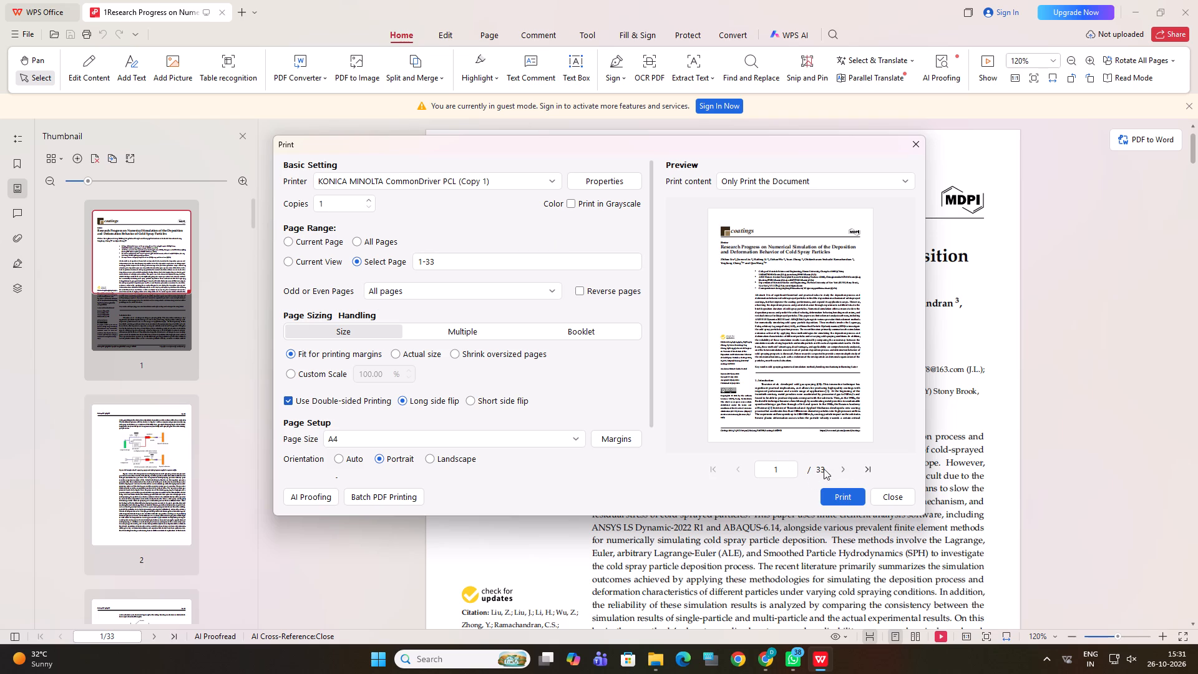
# Examine the document page by page in the print preview, from the first page through to the closing reference pages.
pyautogui.tripleClick(842, 463)
pyautogui.doubleClick(844, 462)
pyautogui.doubleClick(844, 462)
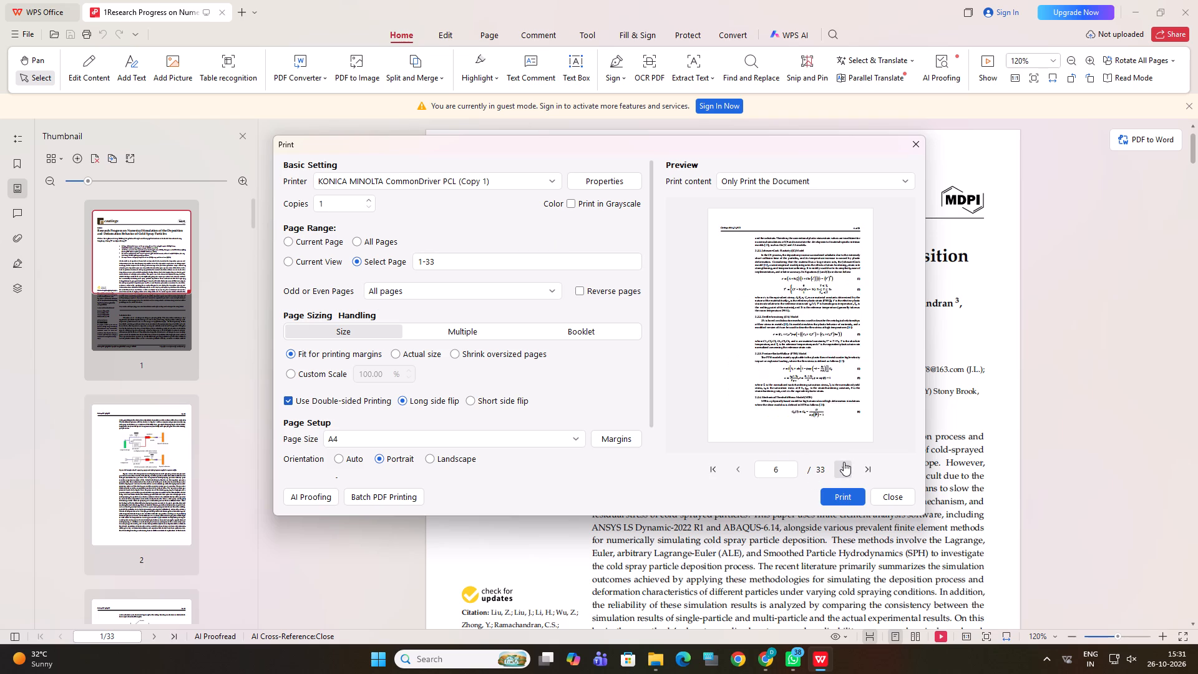
pyautogui.tripleClick(844, 462)
pyautogui.click(844, 462)
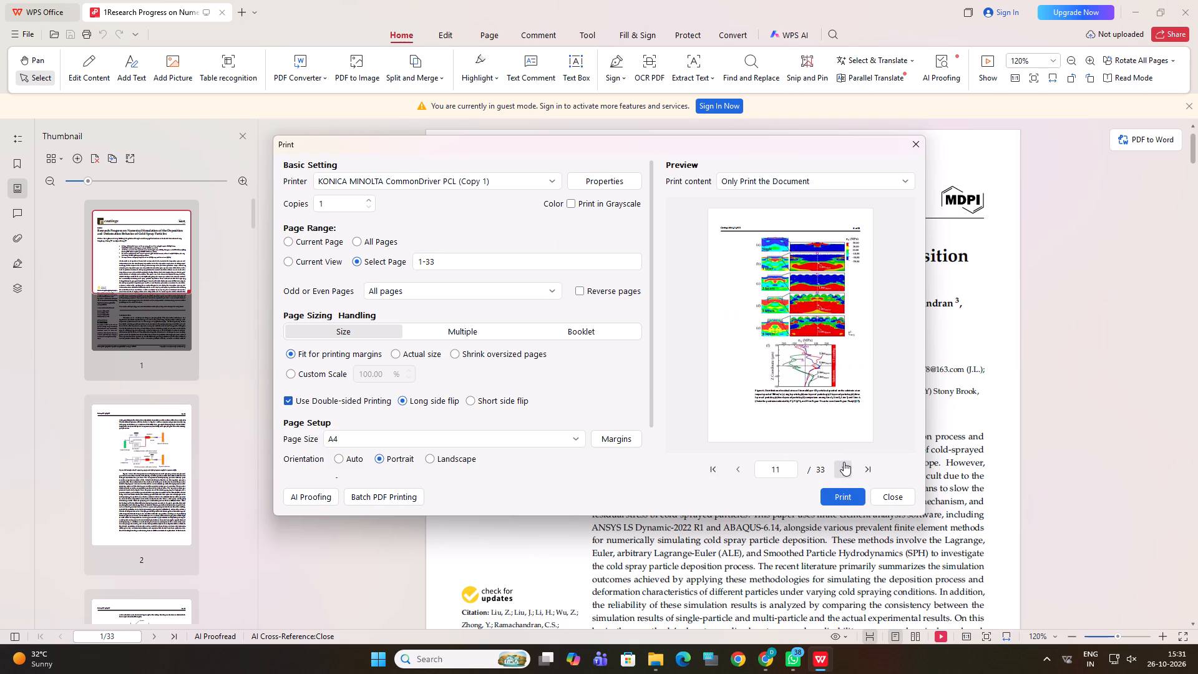
pyautogui.doubleClick(844, 462)
pyautogui.doubleClick(844, 462)
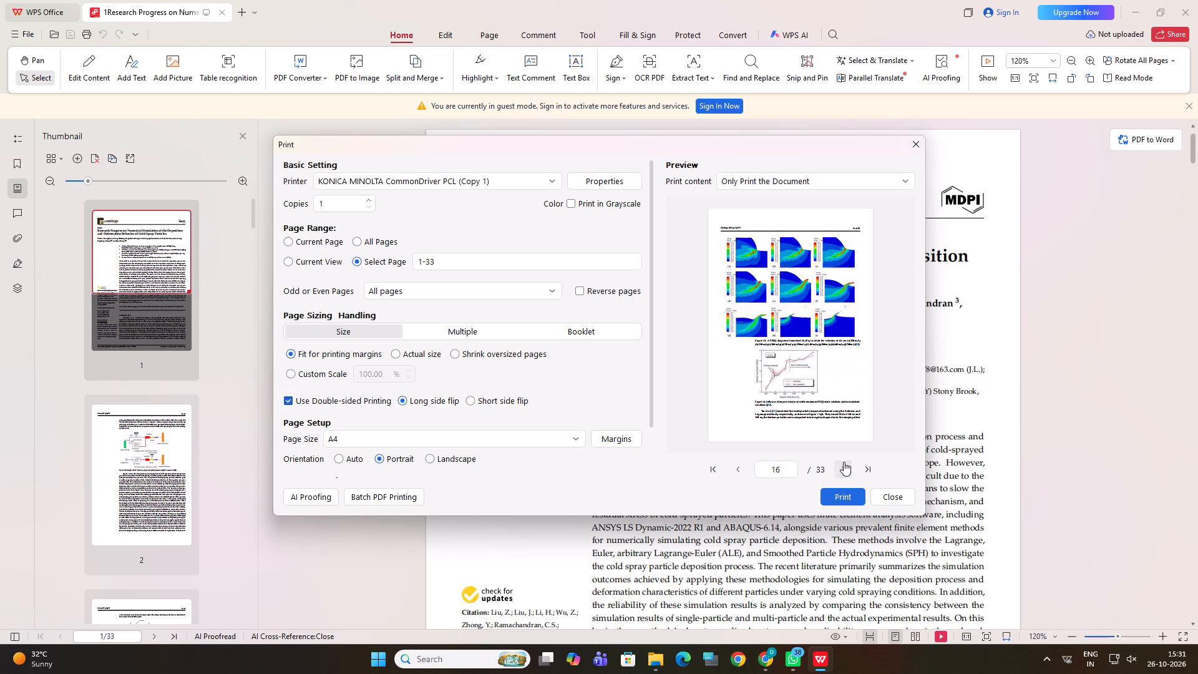
pyautogui.click(844, 462)
pyautogui.click(844, 462)
pyautogui.doubleClick(844, 462)
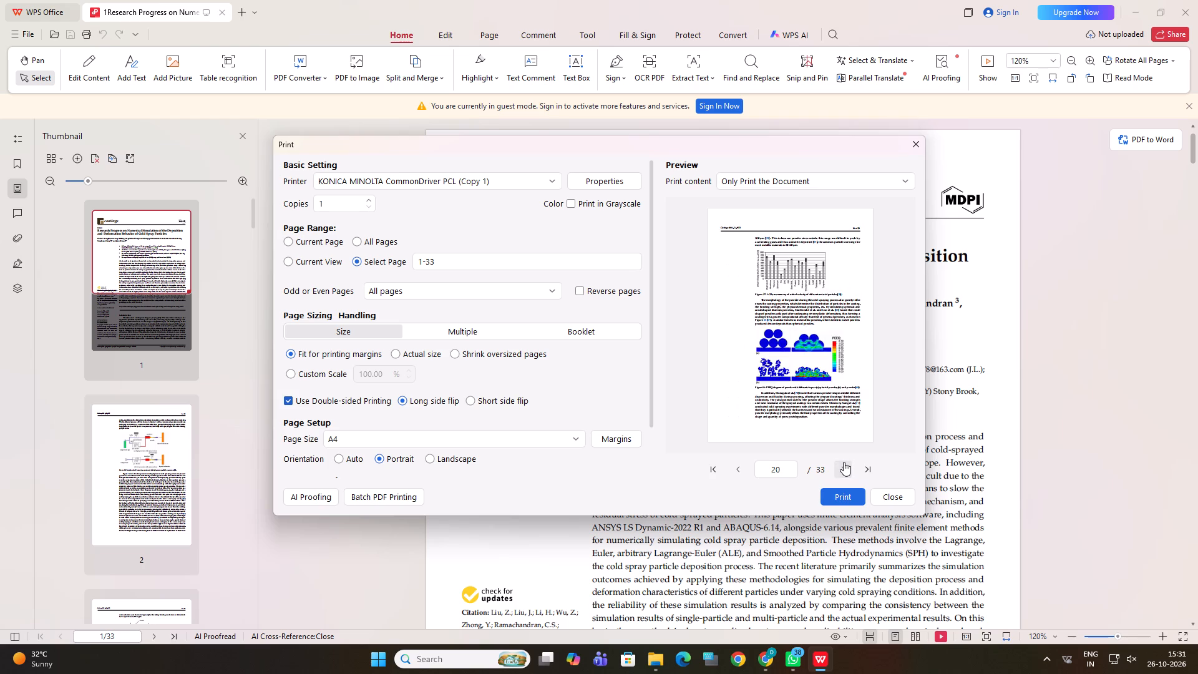
pyautogui.click(844, 462)
pyautogui.click(844, 462)
pyautogui.click(844, 462)
pyautogui.click(844, 462)
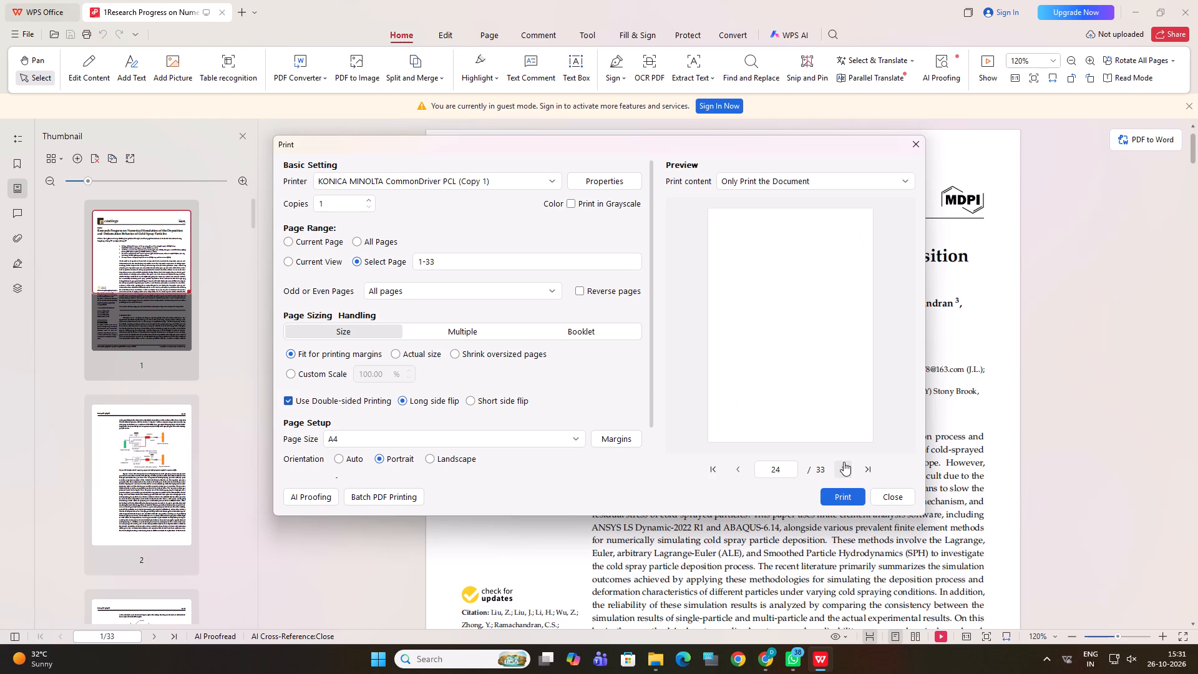
pyautogui.click(844, 462)
pyautogui.click(844, 462)
pyautogui.click(844, 462)
pyautogui.click(844, 462)
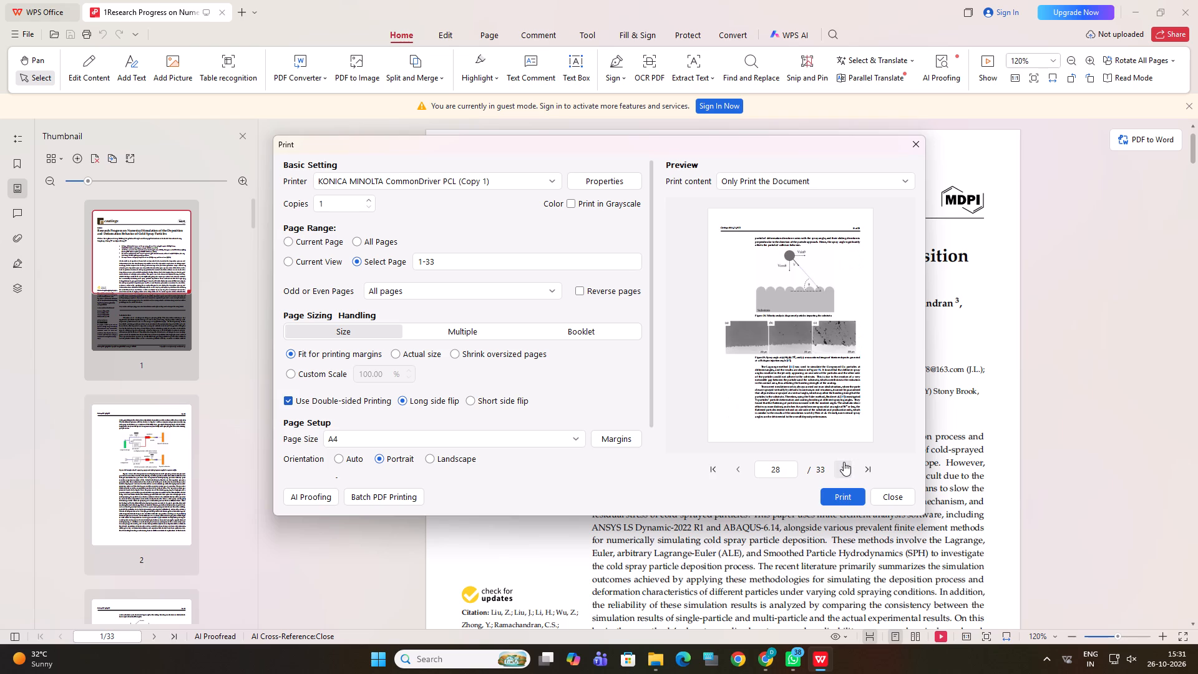
pyautogui.click(844, 462)
pyautogui.click(844, 462)
pyautogui.click(844, 462)
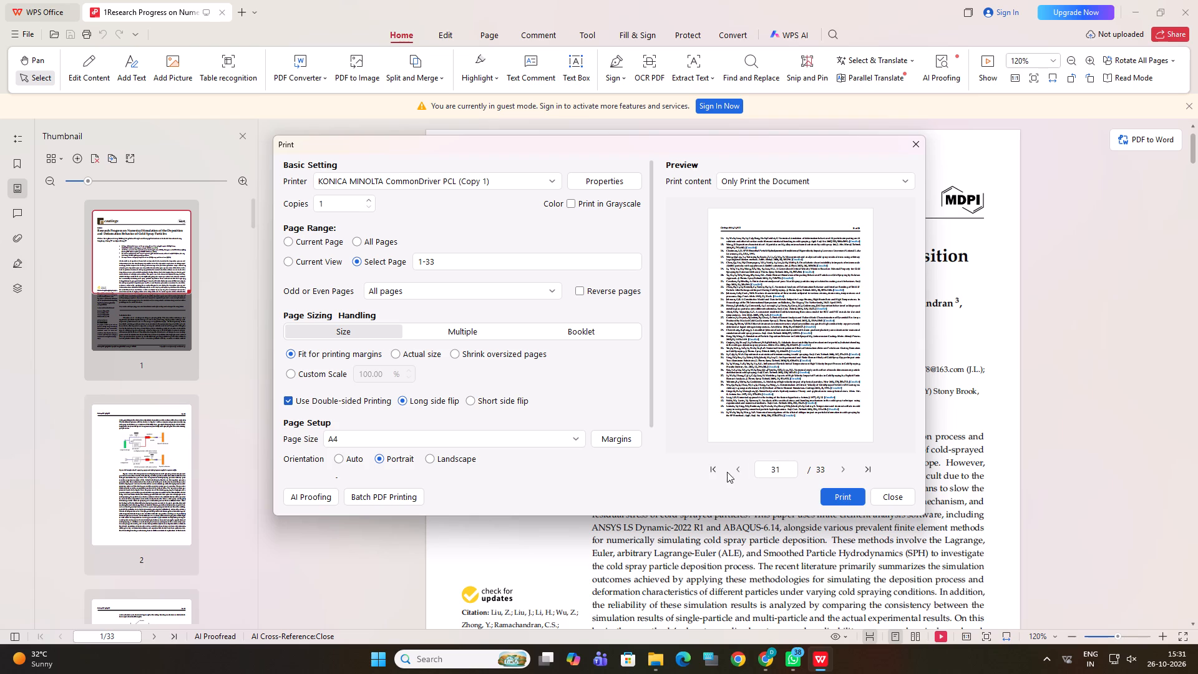
pyautogui.click(741, 476)
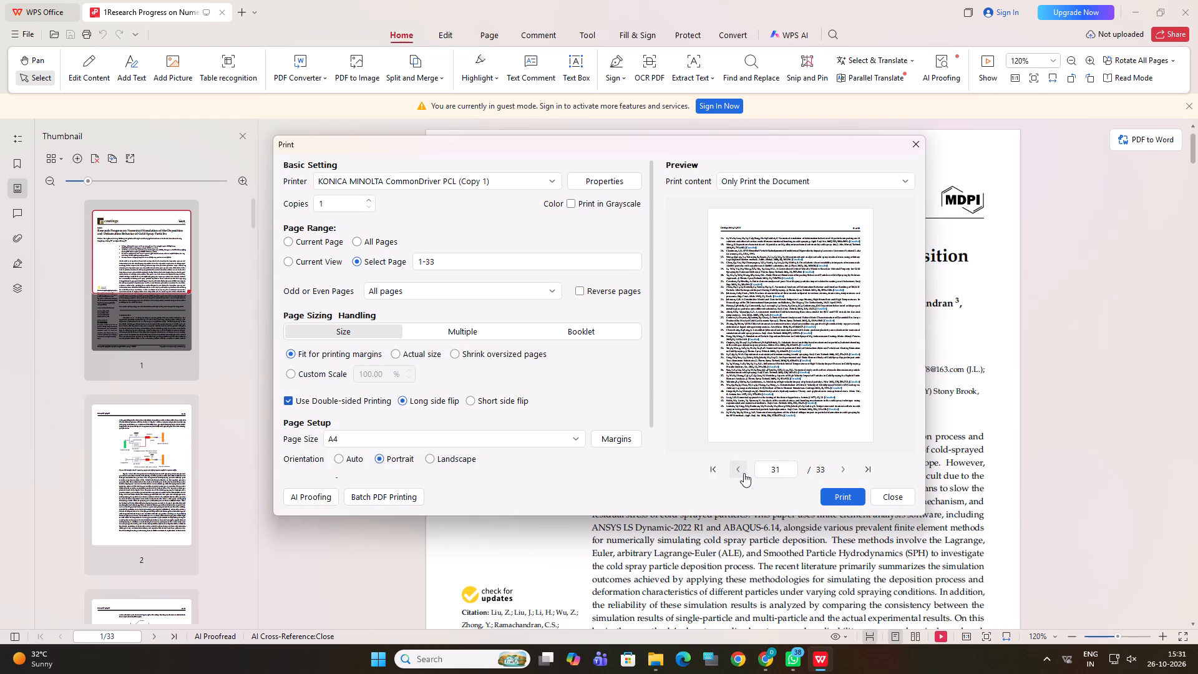
pyautogui.click(745, 473)
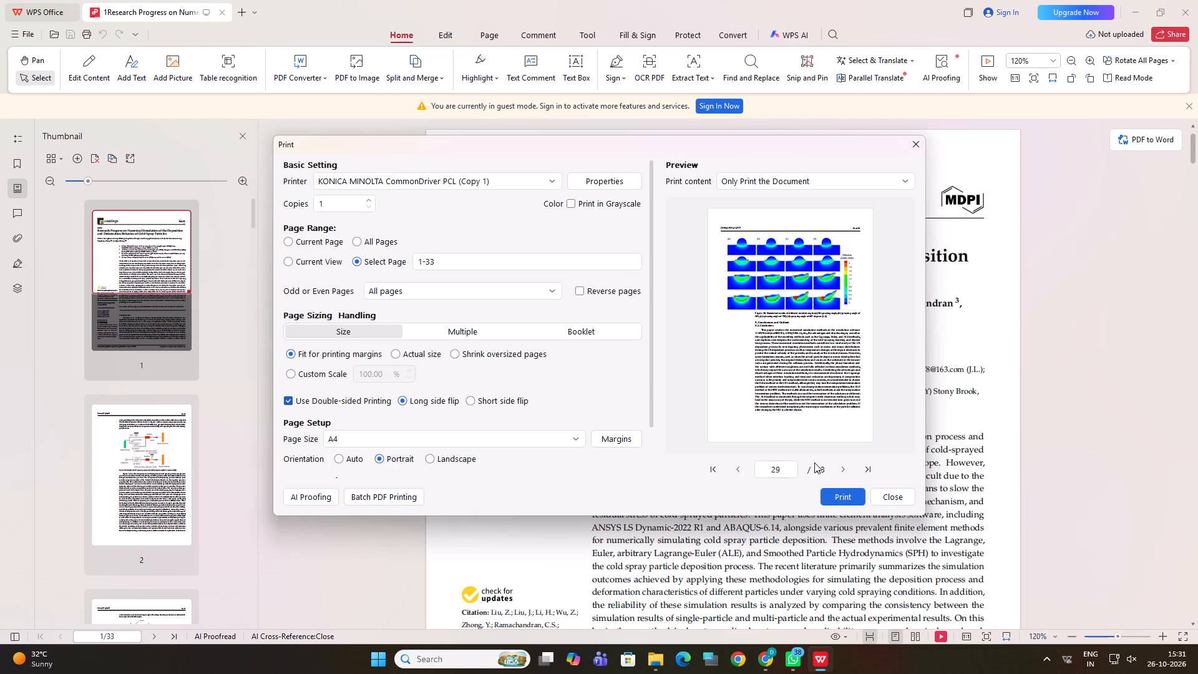
# Set the selected page range for printing to 1-31.
pyautogui.click(436, 262)
pyautogui.press('BackSpace')
pyautogui.press('1')
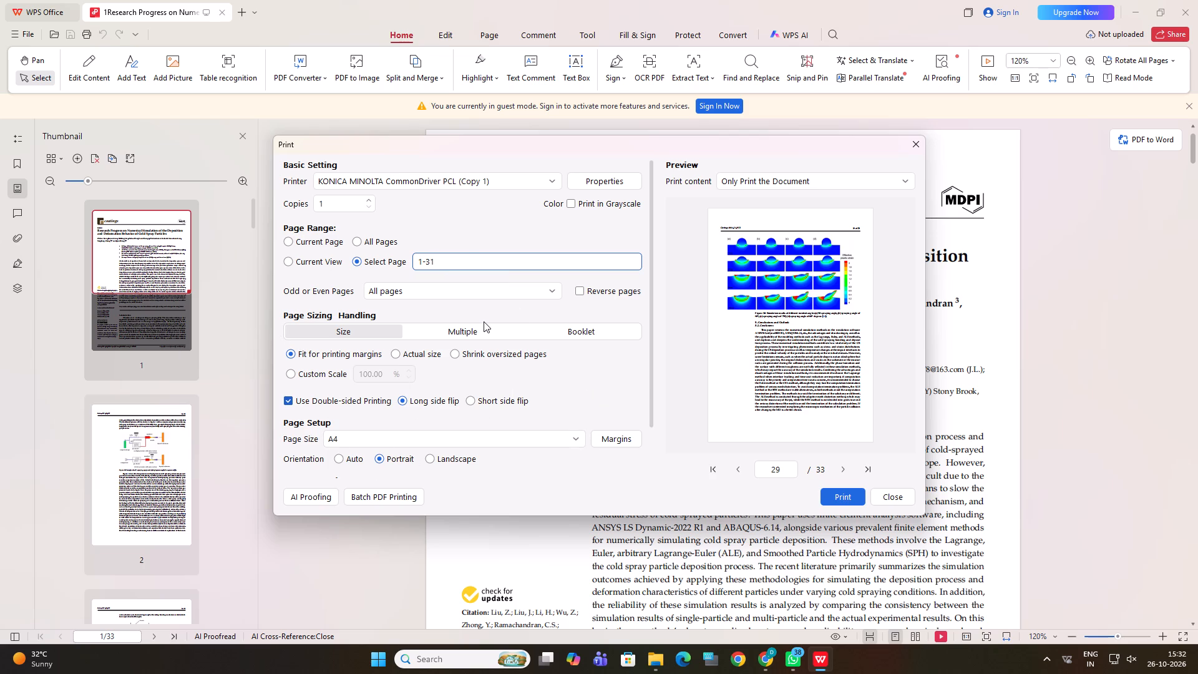
pyautogui.moveTo(190, 291); pyautogui.dragTo(198, 329)
pyautogui.moveTo(198, 329); pyautogui.dragTo(198, 330)
pyautogui.click(532, 481)
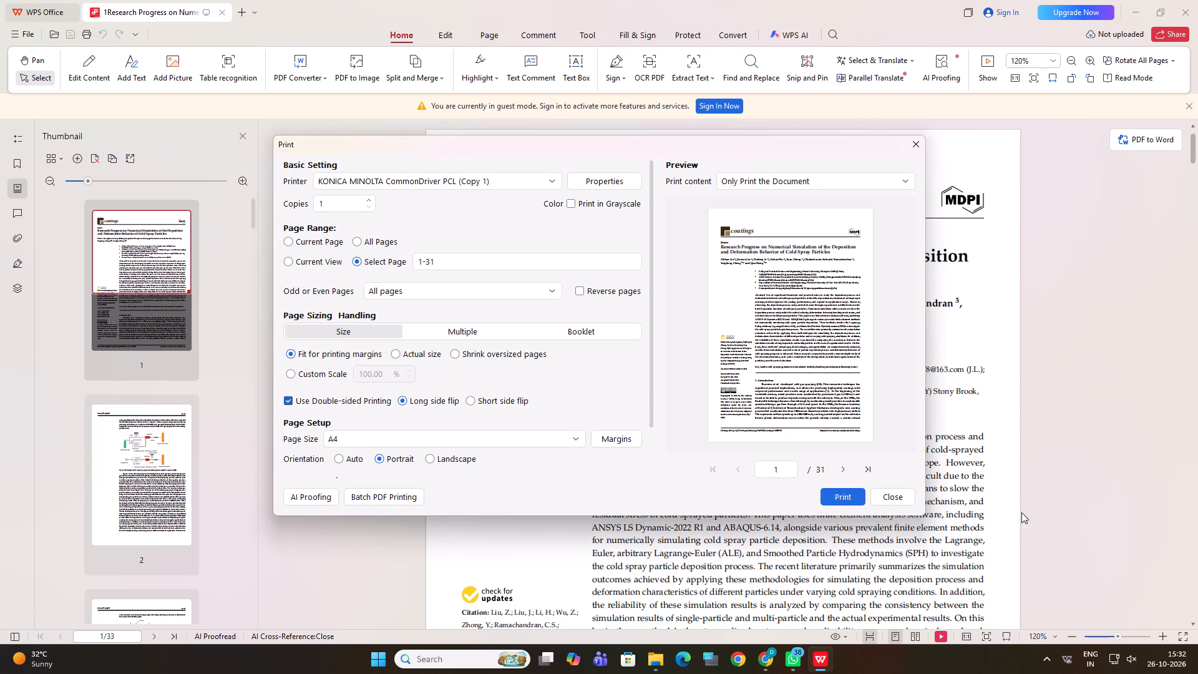
# Print the selected pages of the paper double-sided on A4 with the KONICA MINOLTA CommonDriver PCL (Copy 1) printer.
pyautogui.click(824, 500)
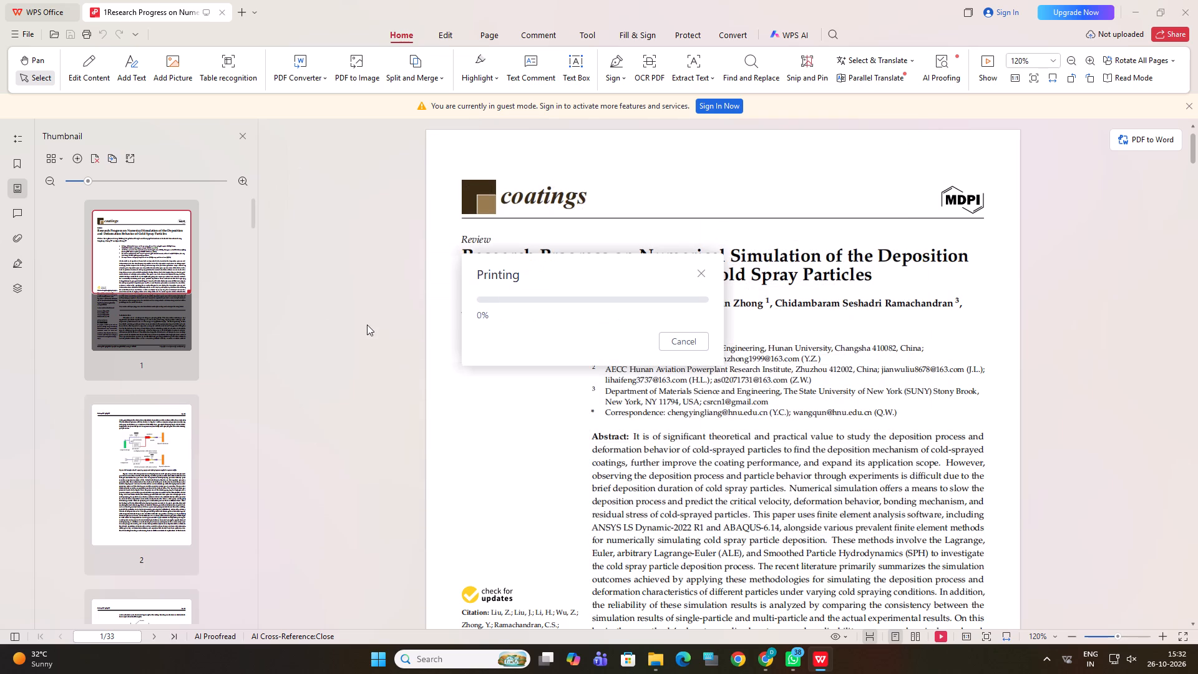
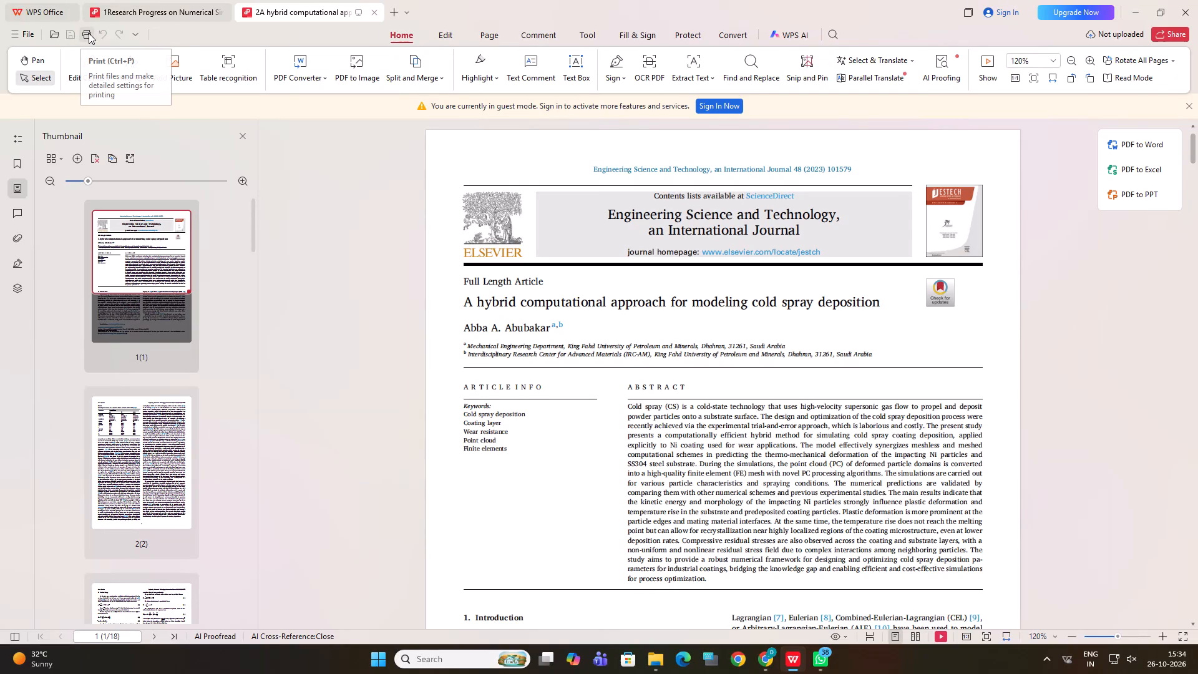
# Print one copy of all pages of the hybrid cold spray deposition paper on the KONICA MINOLTA CommonDriver PCL printer, double-sided on A4.
pyautogui.click(89, 33)
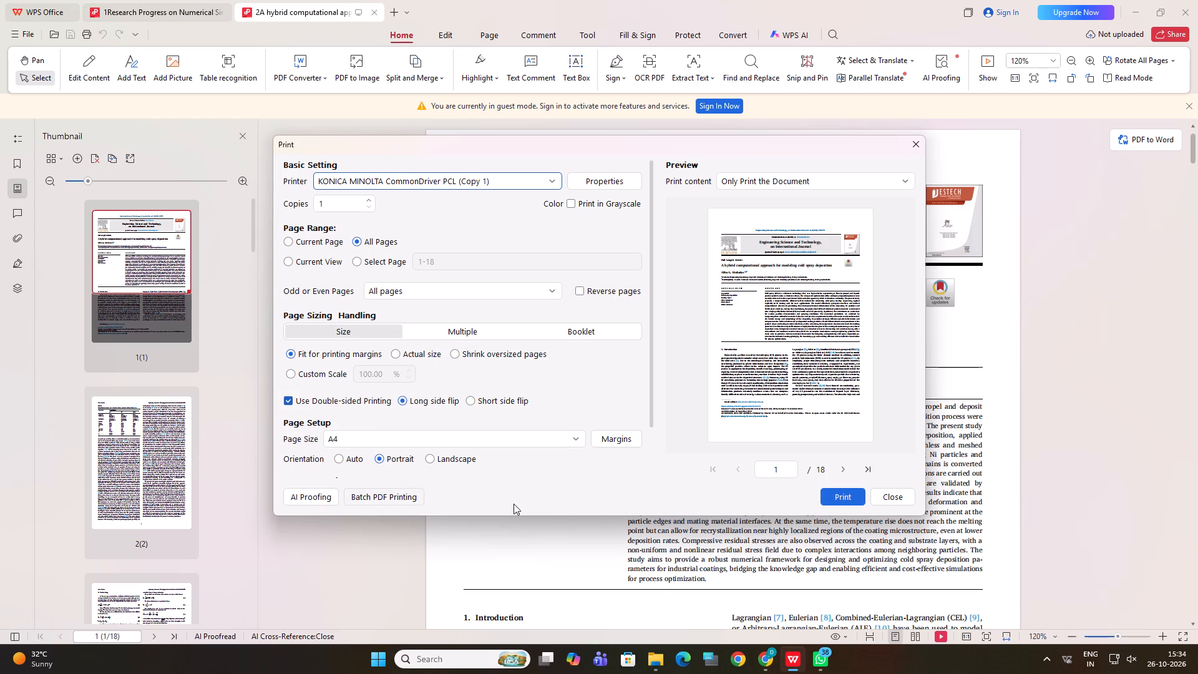
pyautogui.click(835, 497)
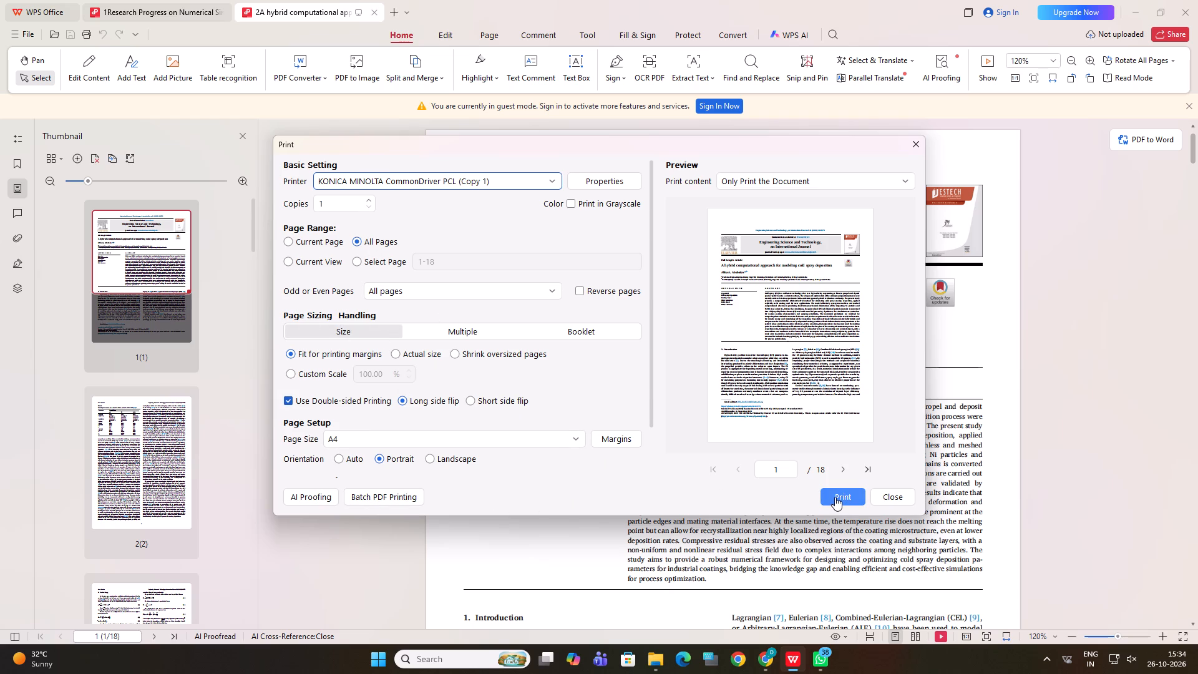
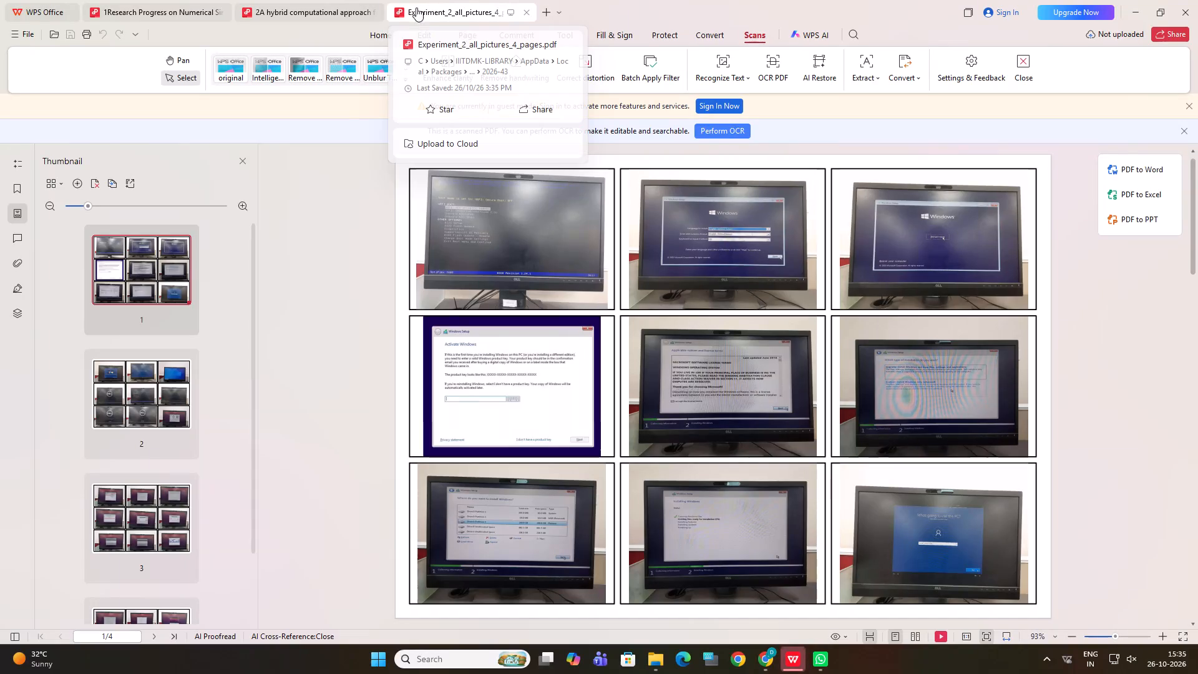
# Open the print settings for Experiment_2_all_pictures_4_pages.pdf and limit the selected page range to page 1.
pyautogui.click(421, 10)
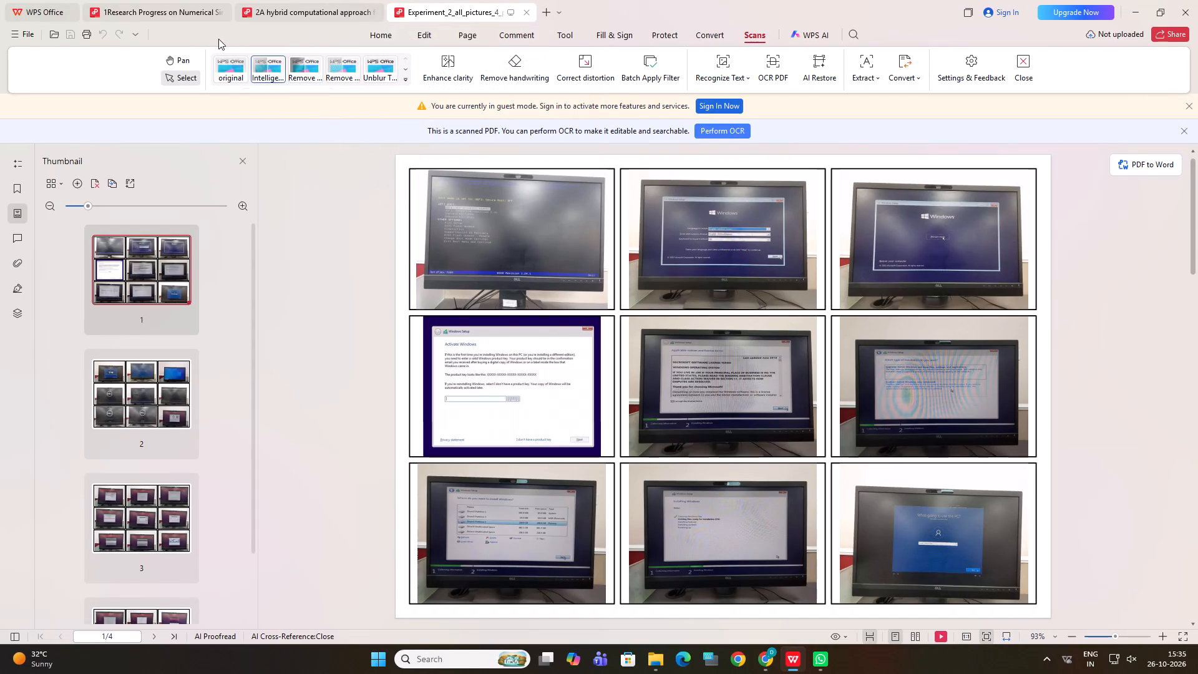
pyautogui.click(81, 36)
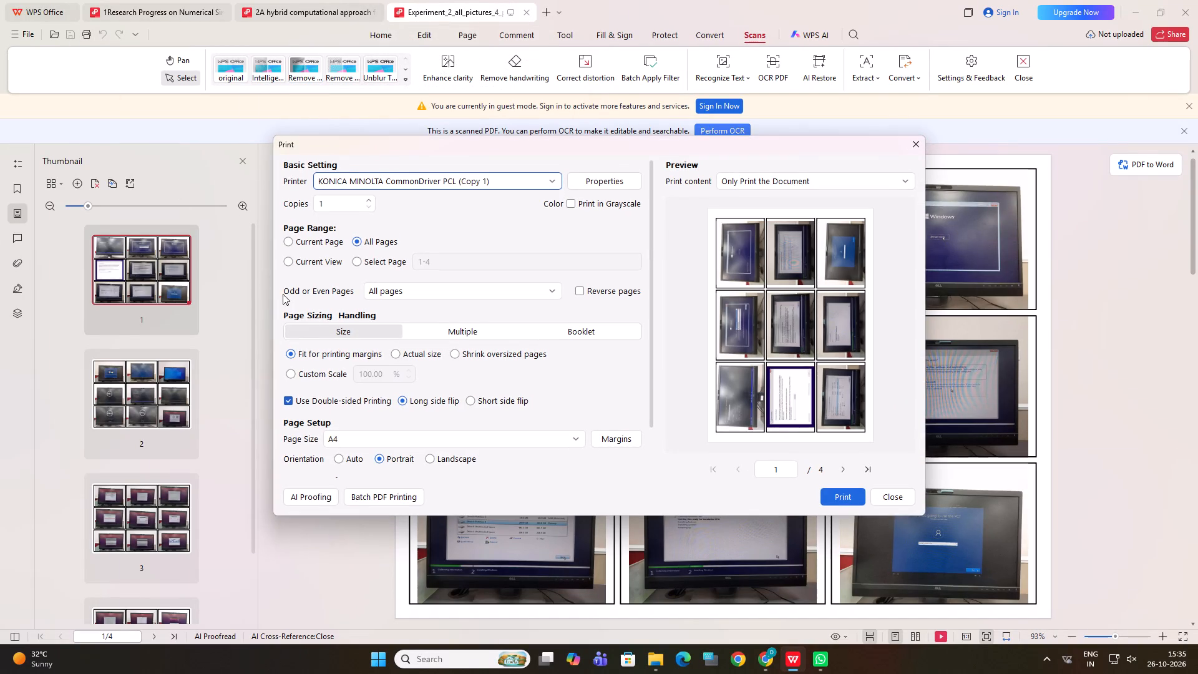
pyautogui.click(364, 261)
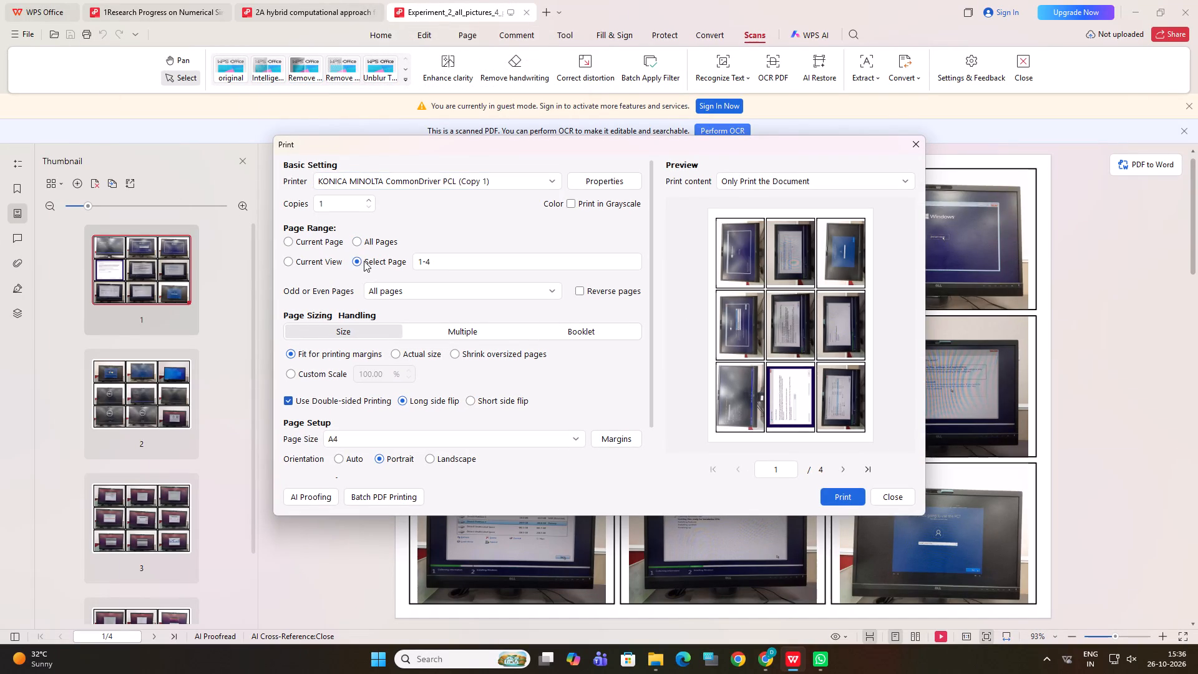
pyautogui.click(429, 264)
pyautogui.press('BackSpace')
pyautogui.press('BackSpace')
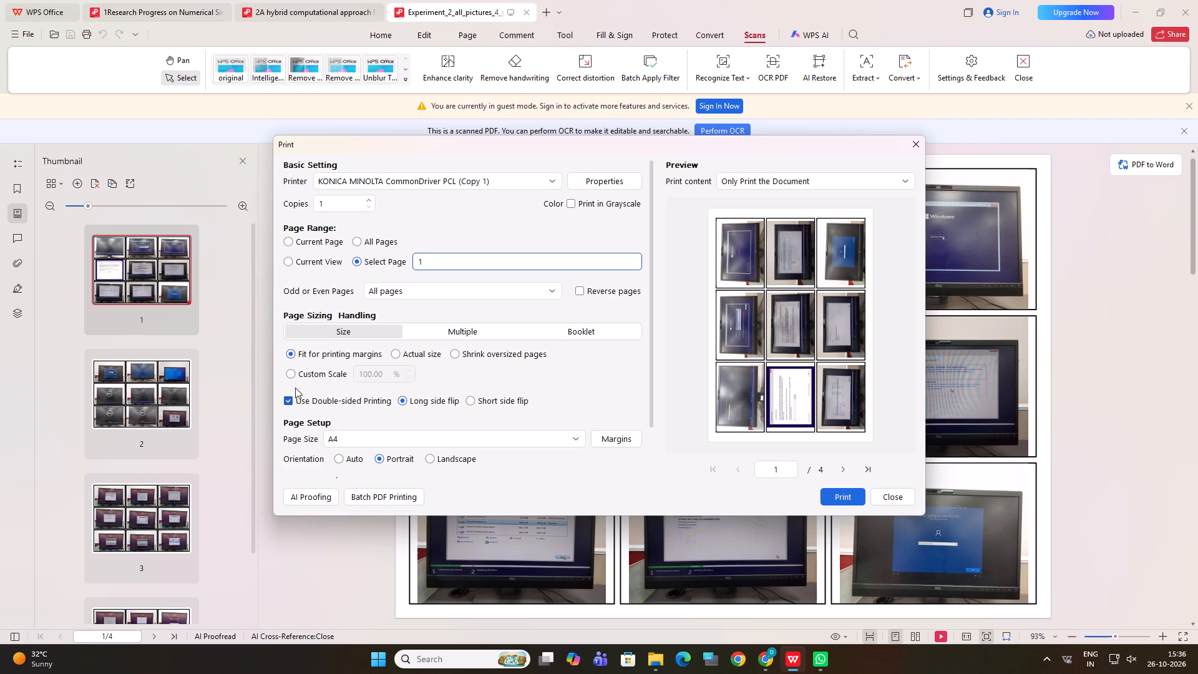
# Turn off double-sided printing and send the page to the Konica Minolta printer.
pyautogui.click(285, 401)
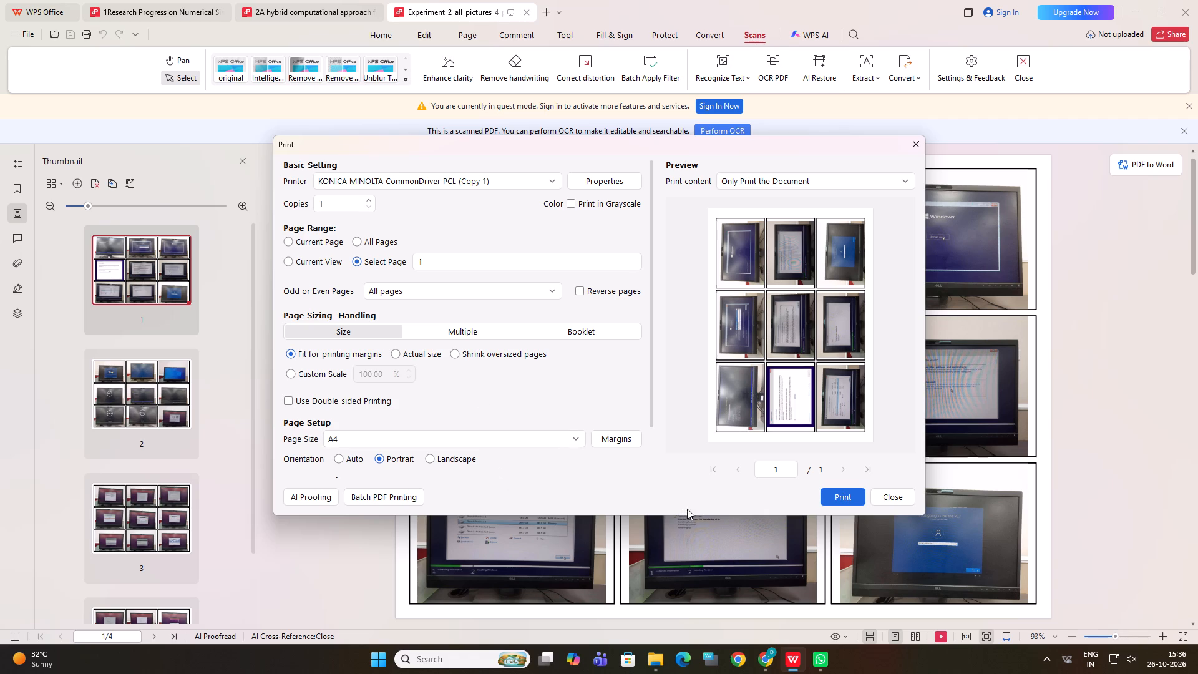
pyautogui.click(840, 495)
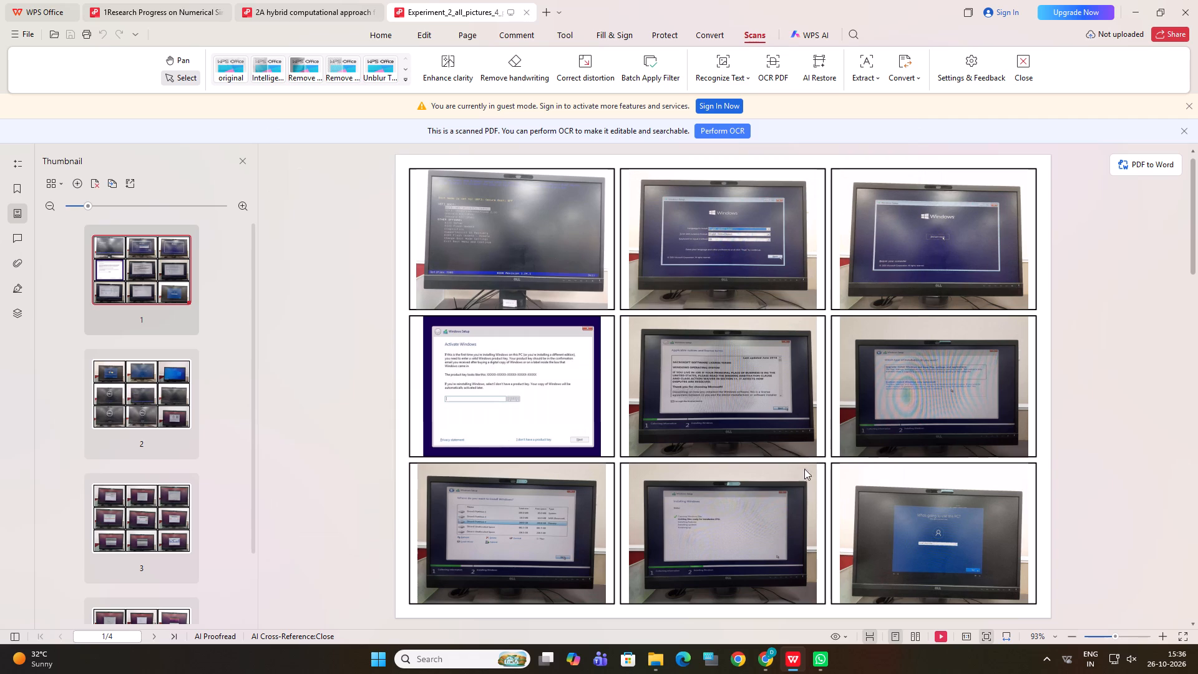
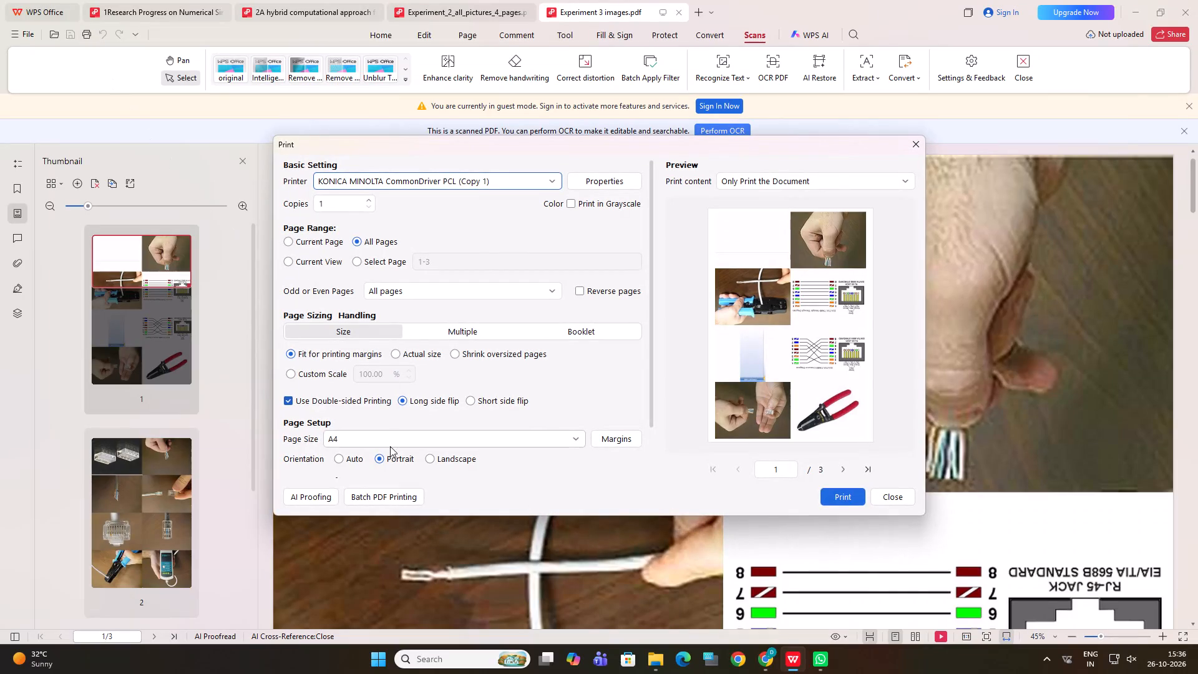
# Turn off double-sided printing for Experiment 3 images.pdf and check the print preview through to page 3.
pyautogui.click(336, 399)
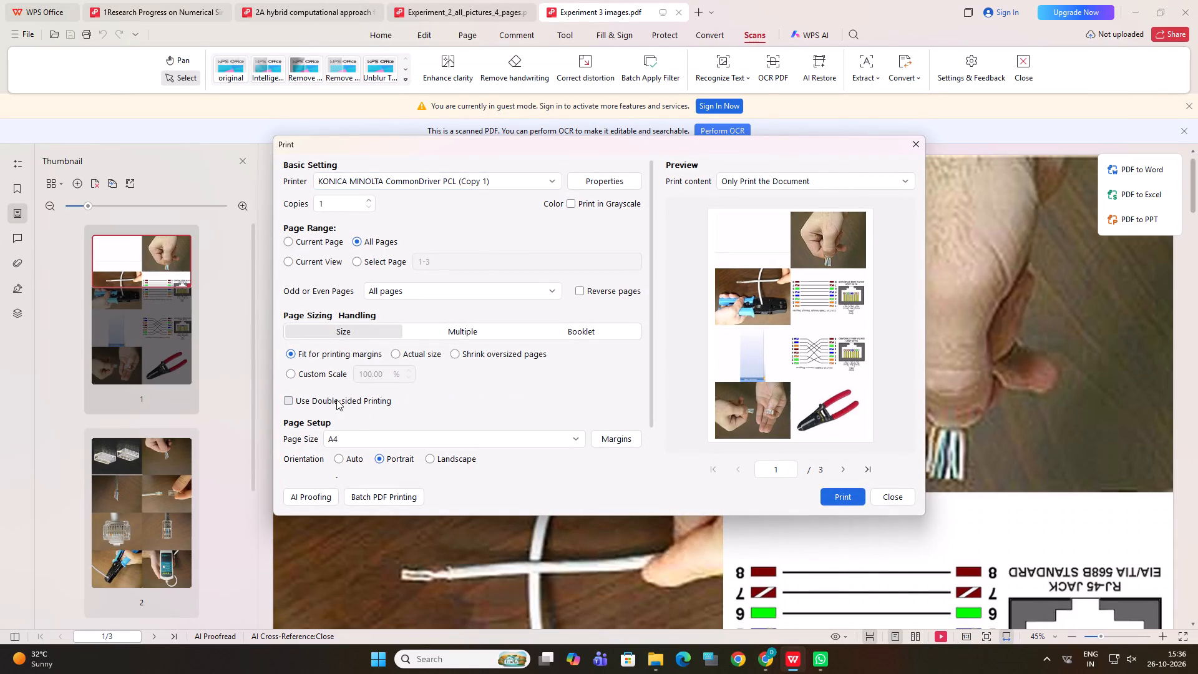
pyautogui.scroll(-3, 519, 295)
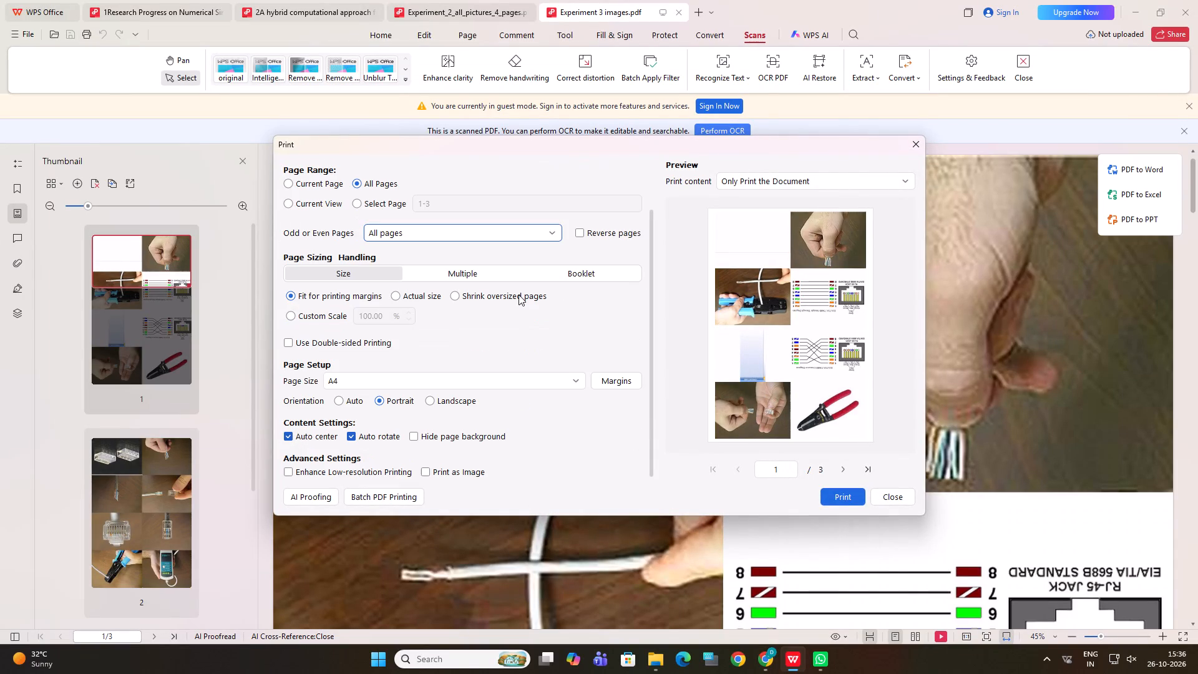
pyautogui.scroll(-4, 519, 295)
pyautogui.scroll(-6, 787, 338)
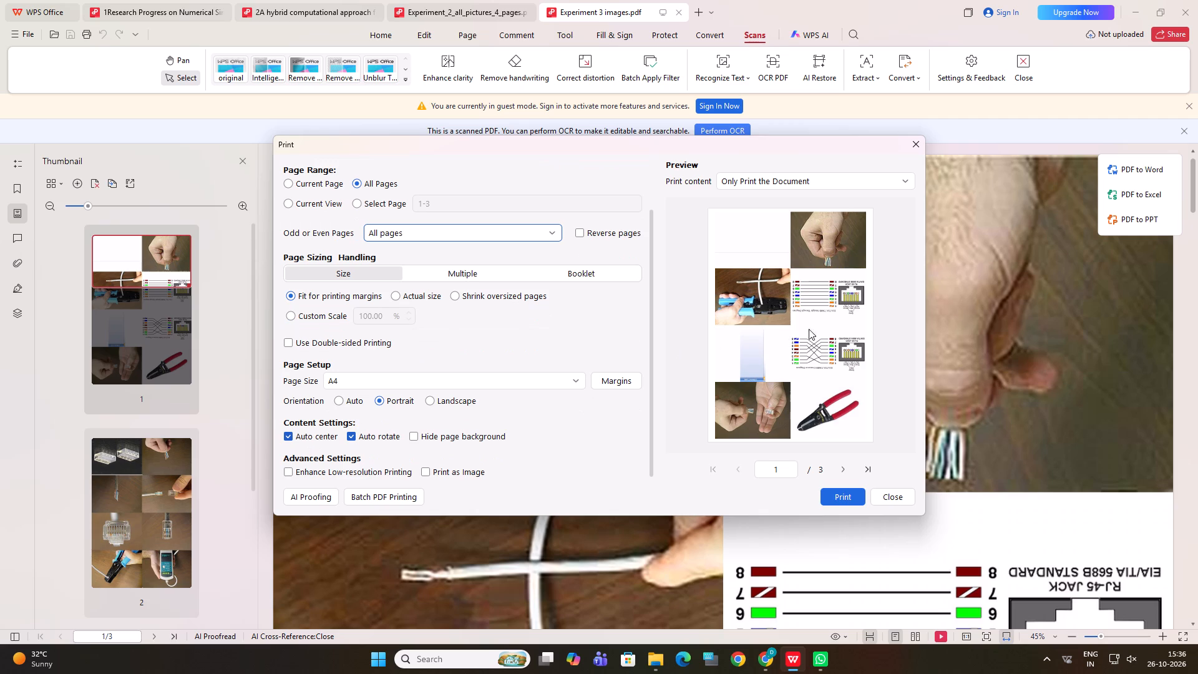
pyautogui.click(842, 464)
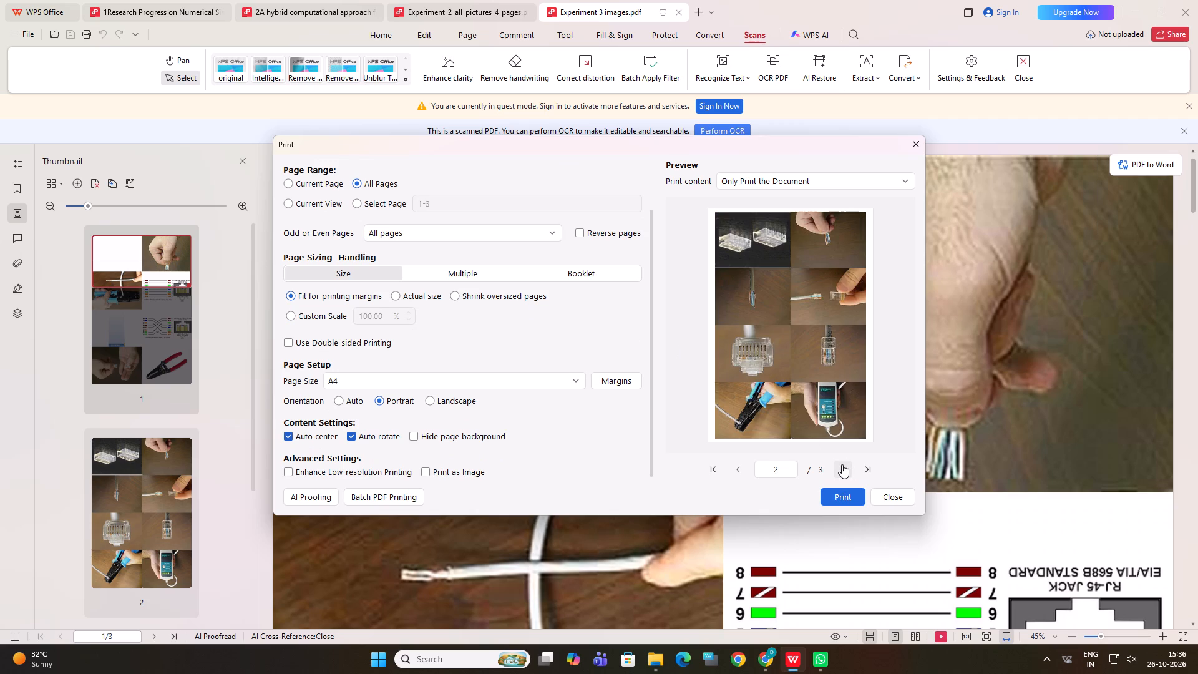
pyautogui.click(842, 464)
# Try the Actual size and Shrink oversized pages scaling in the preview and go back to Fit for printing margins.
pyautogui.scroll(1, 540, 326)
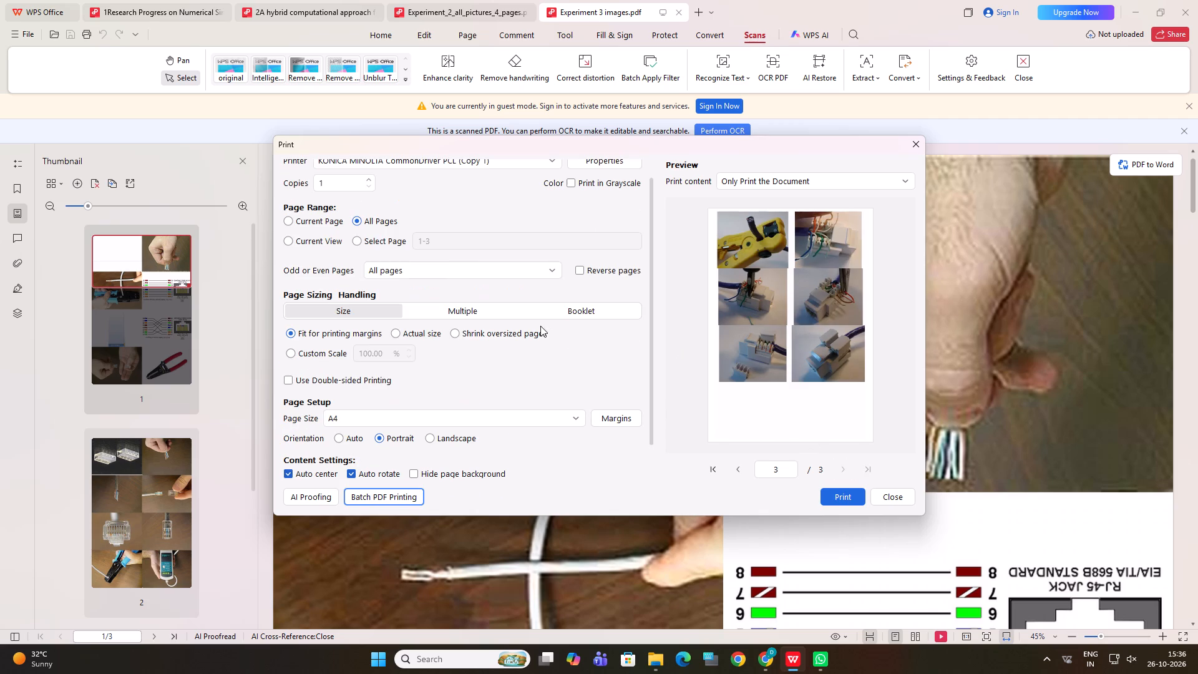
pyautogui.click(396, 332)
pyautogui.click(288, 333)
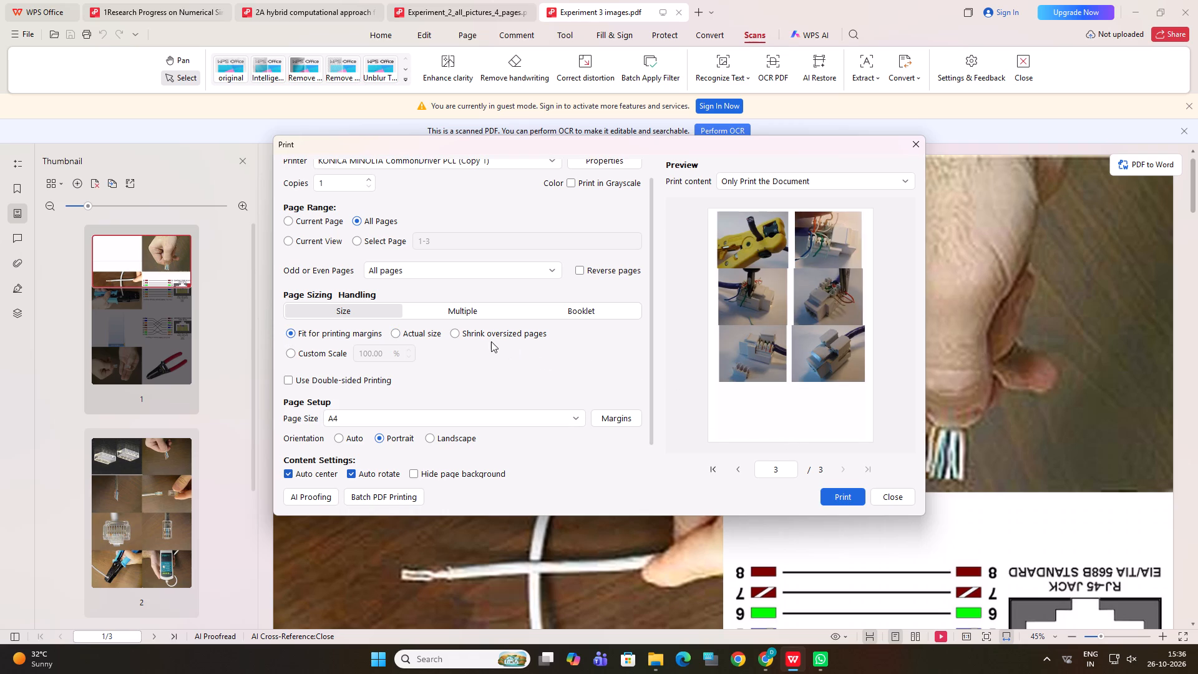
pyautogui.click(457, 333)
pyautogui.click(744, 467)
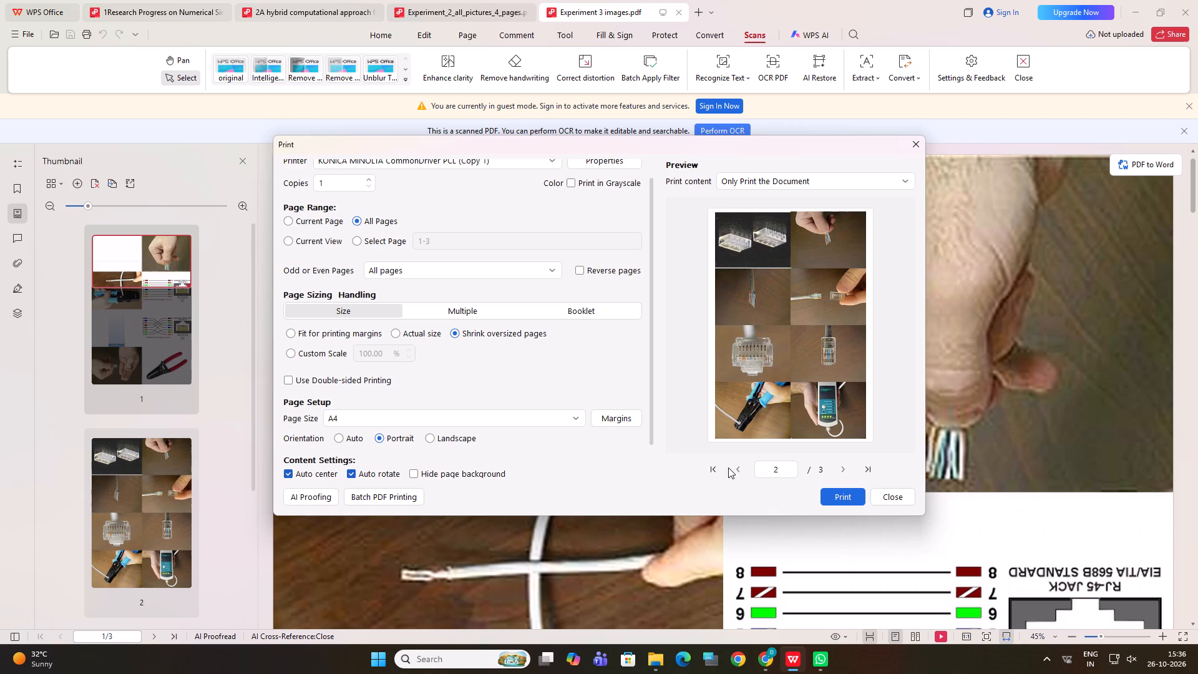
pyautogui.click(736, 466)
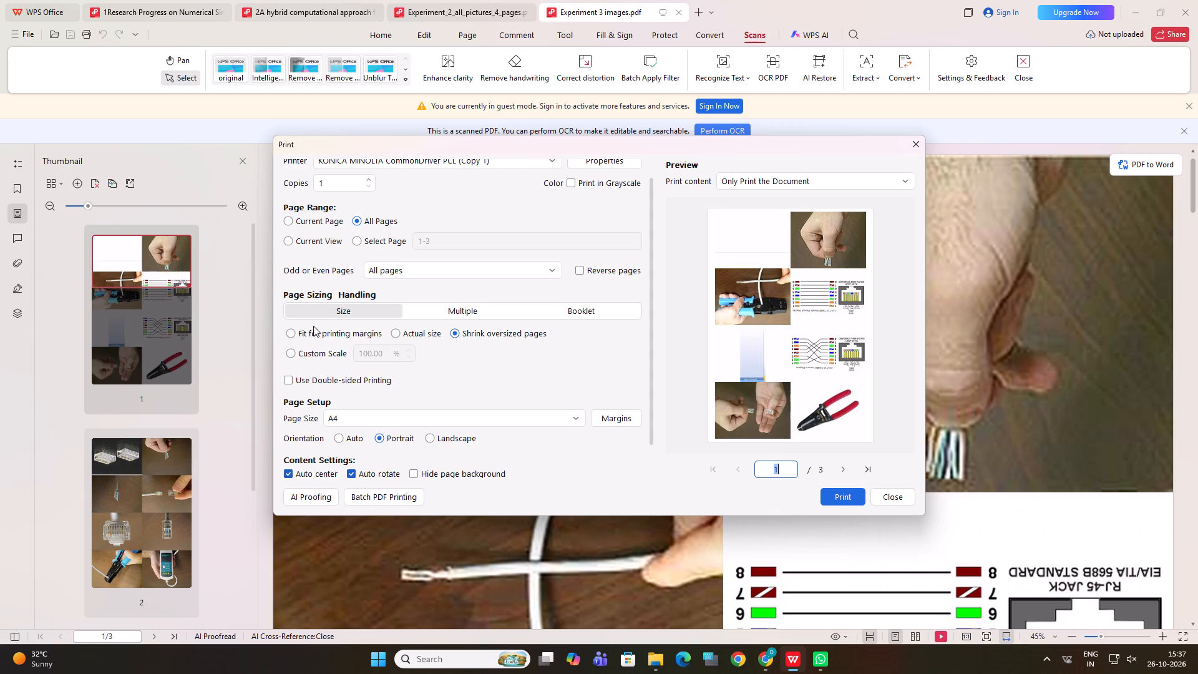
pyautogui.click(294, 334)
# Send all pages of Experiment 3 images.pdf to the Konica Minolta printer in A4 portrait.
pyautogui.scroll(-2, 500, 418)
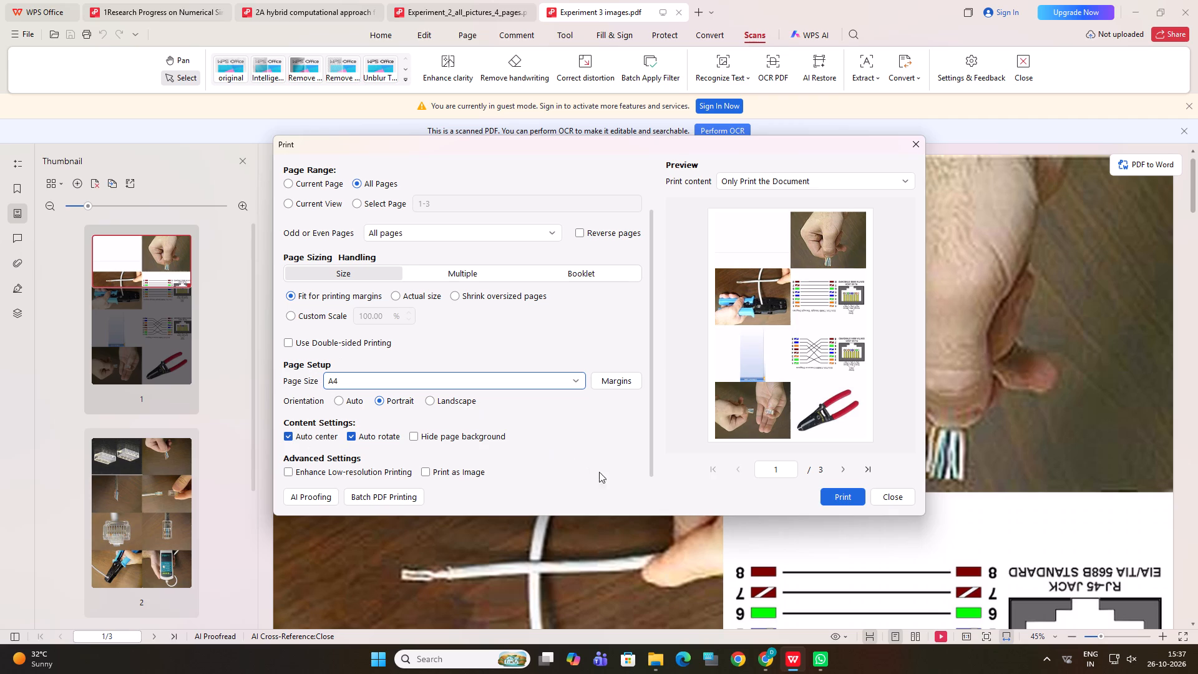
pyautogui.click(845, 499)
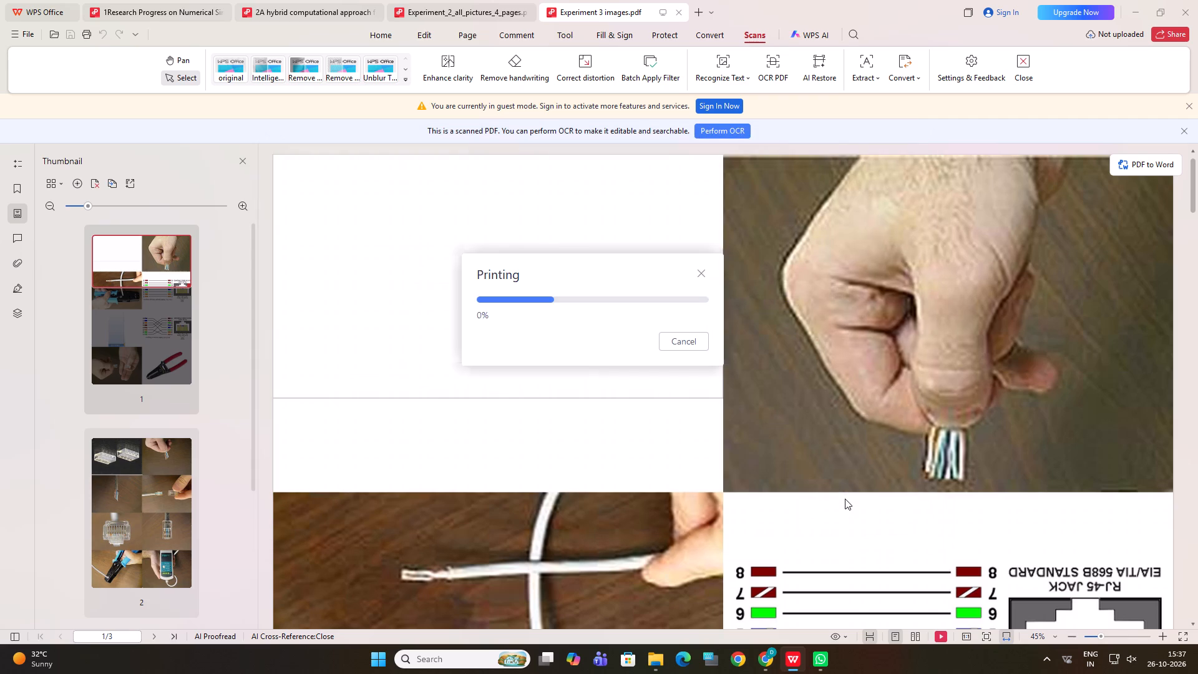
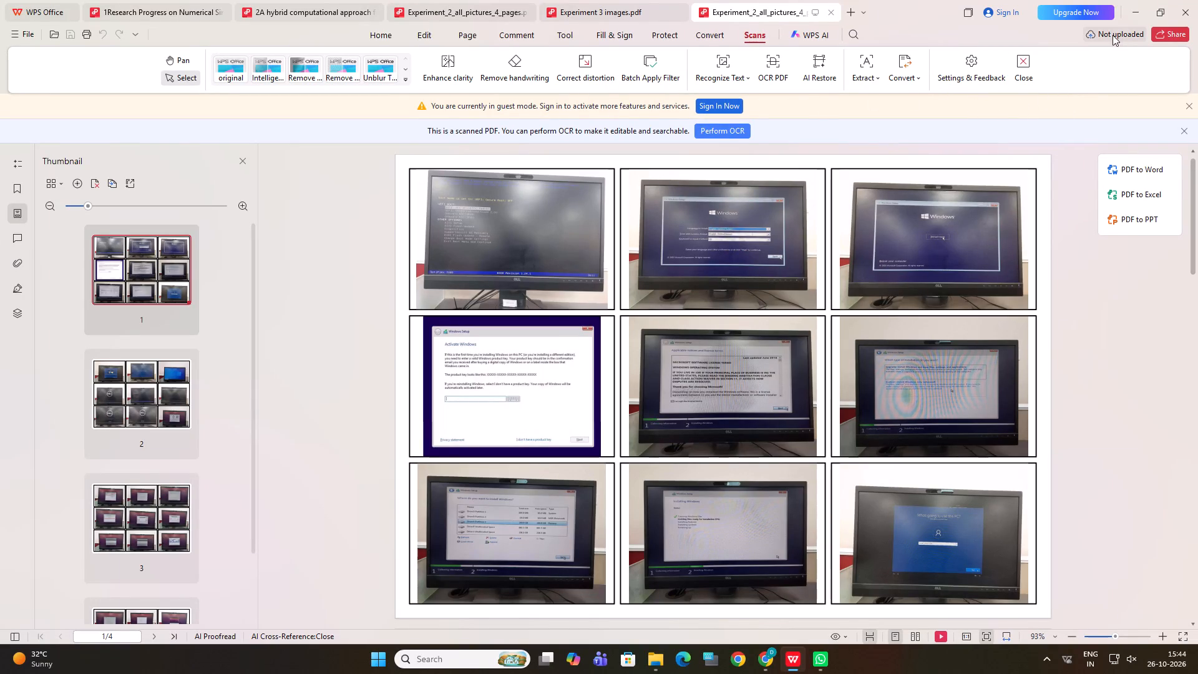
# Close the PDF program window together with all its open documents.
pyautogui.click(1186, 4)
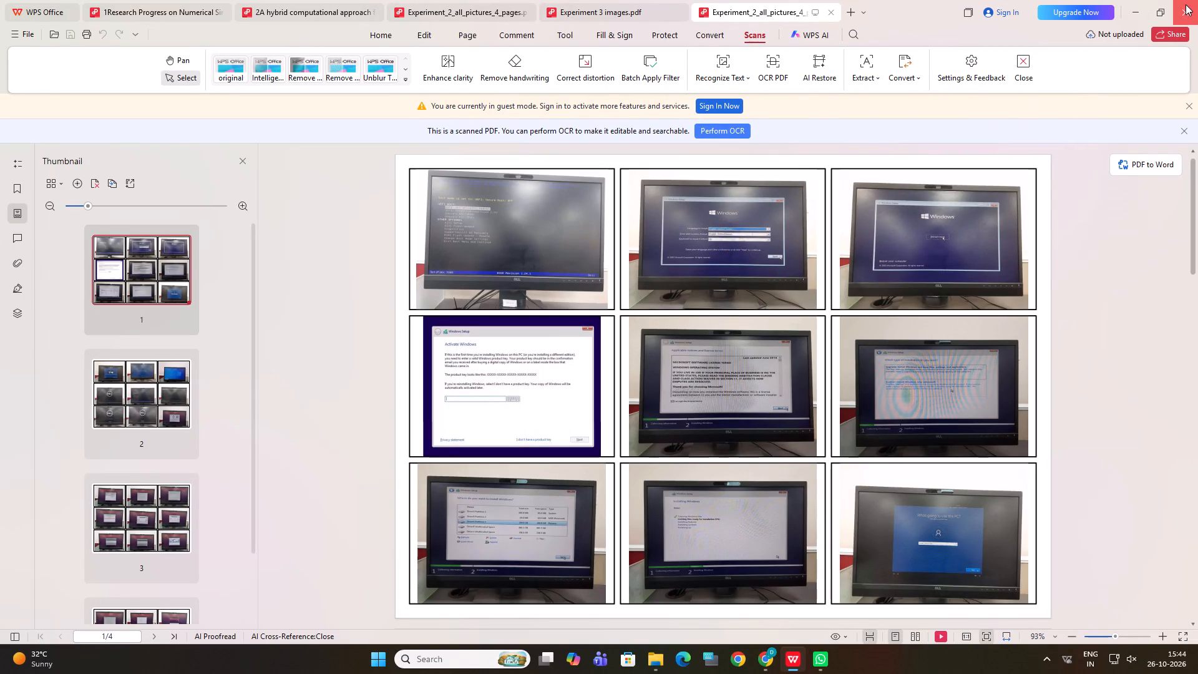
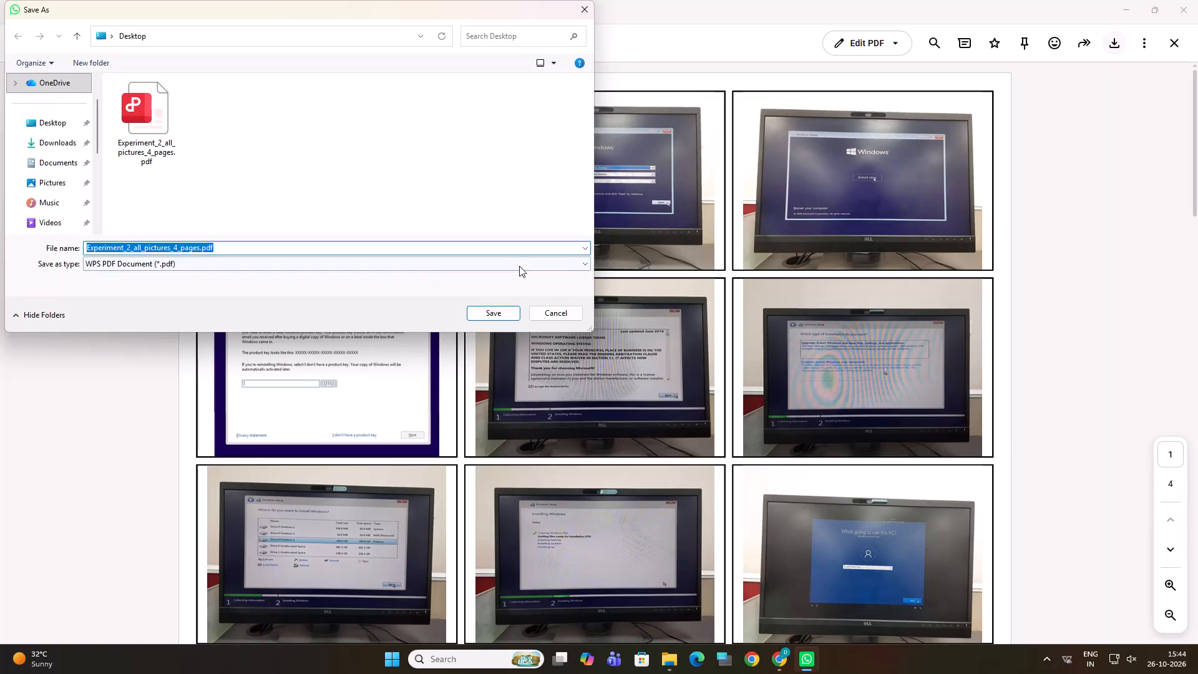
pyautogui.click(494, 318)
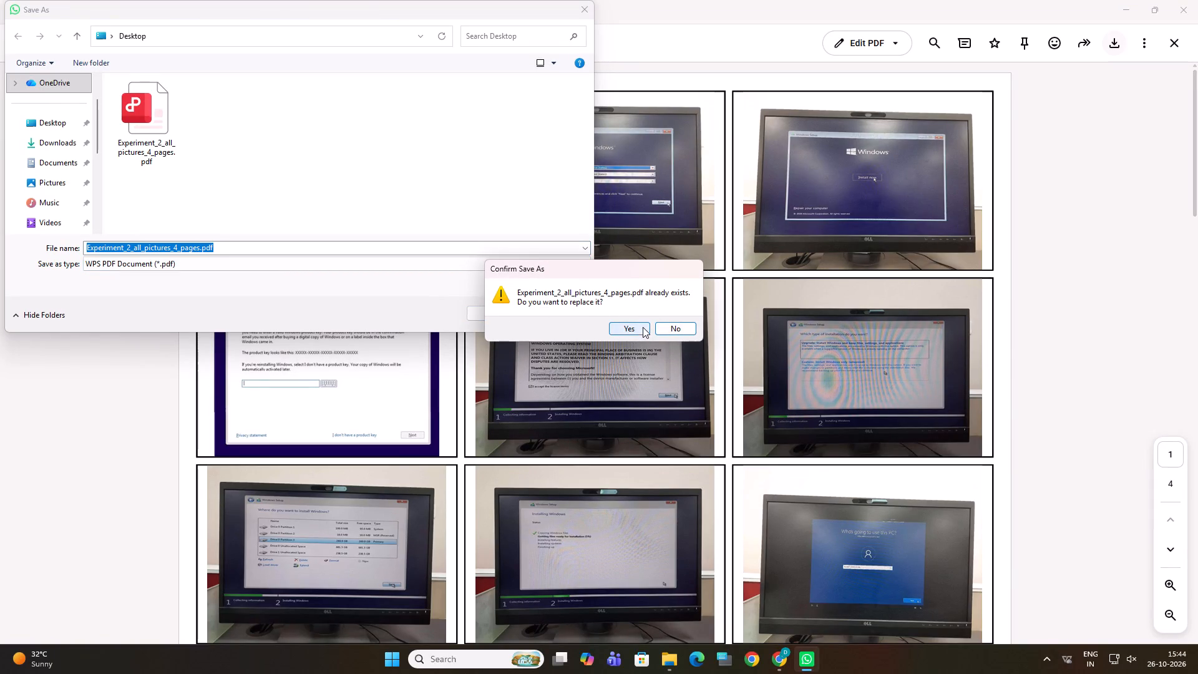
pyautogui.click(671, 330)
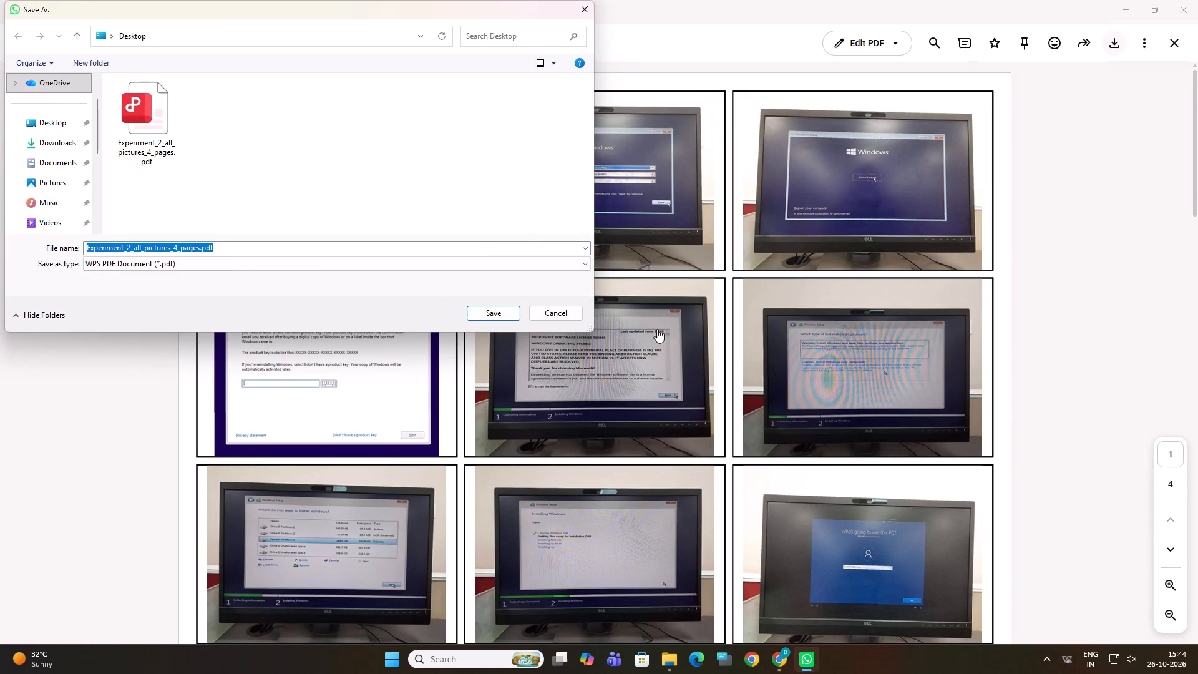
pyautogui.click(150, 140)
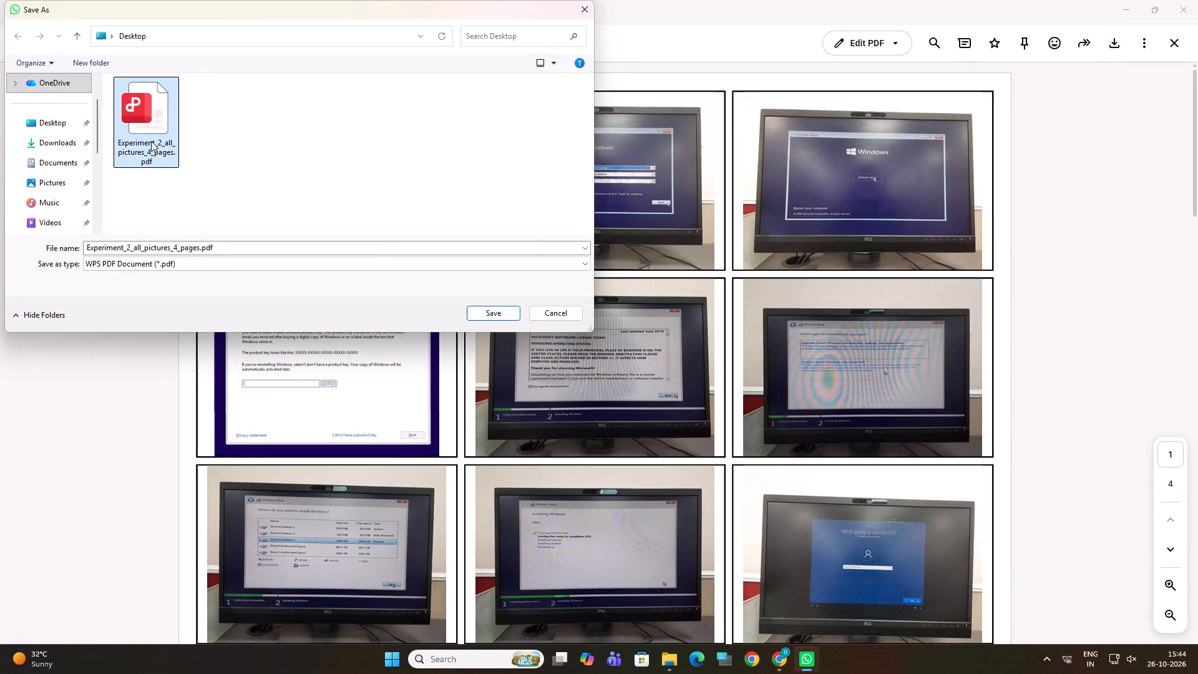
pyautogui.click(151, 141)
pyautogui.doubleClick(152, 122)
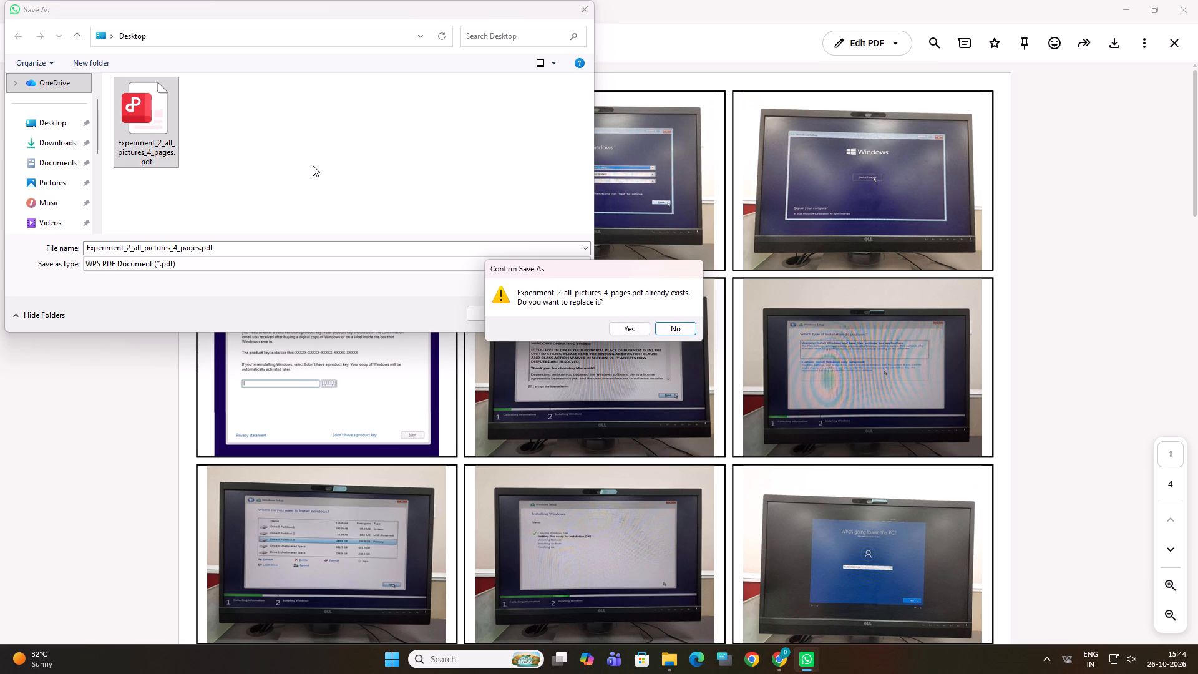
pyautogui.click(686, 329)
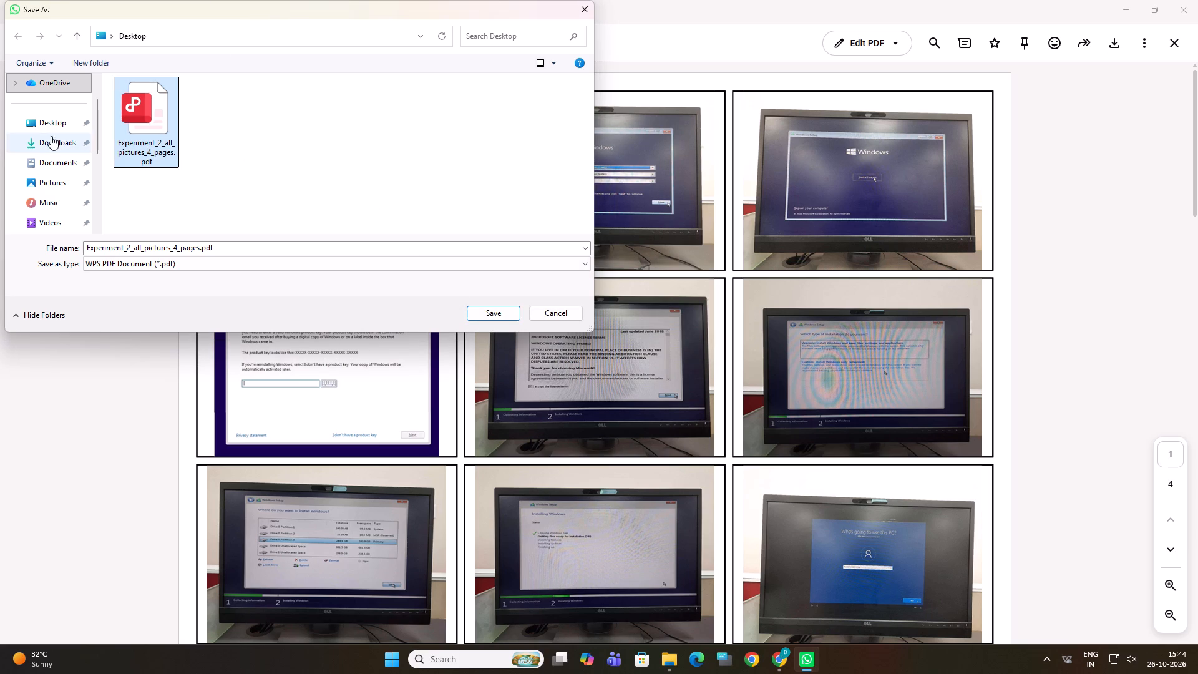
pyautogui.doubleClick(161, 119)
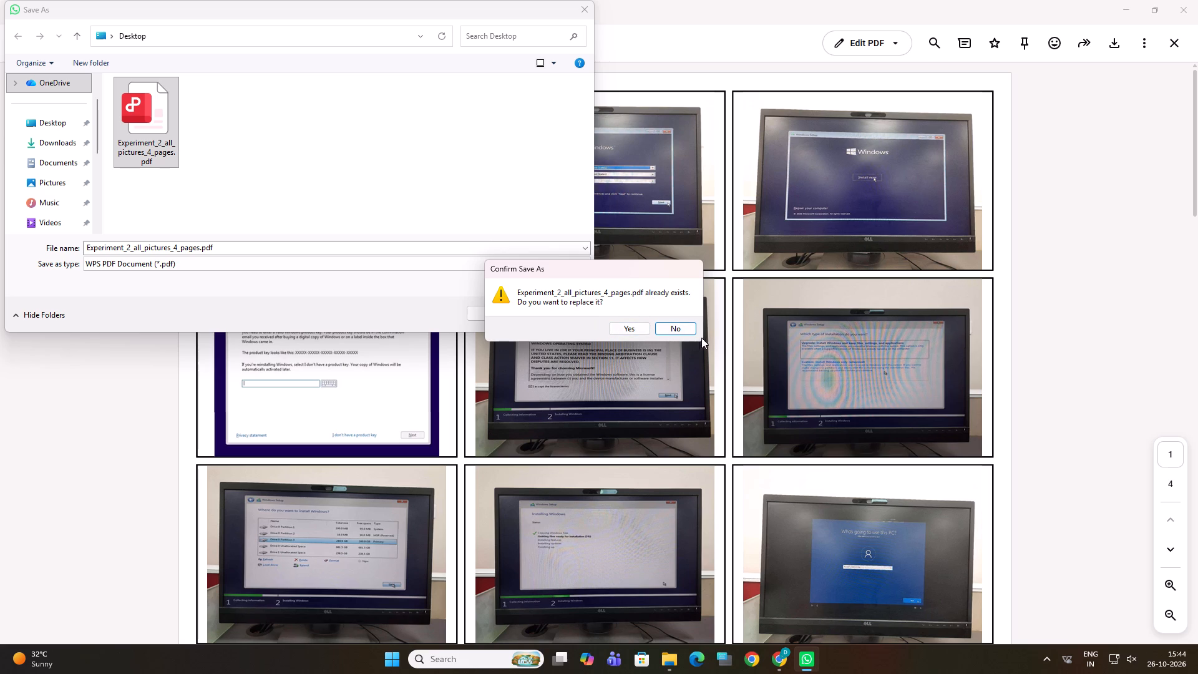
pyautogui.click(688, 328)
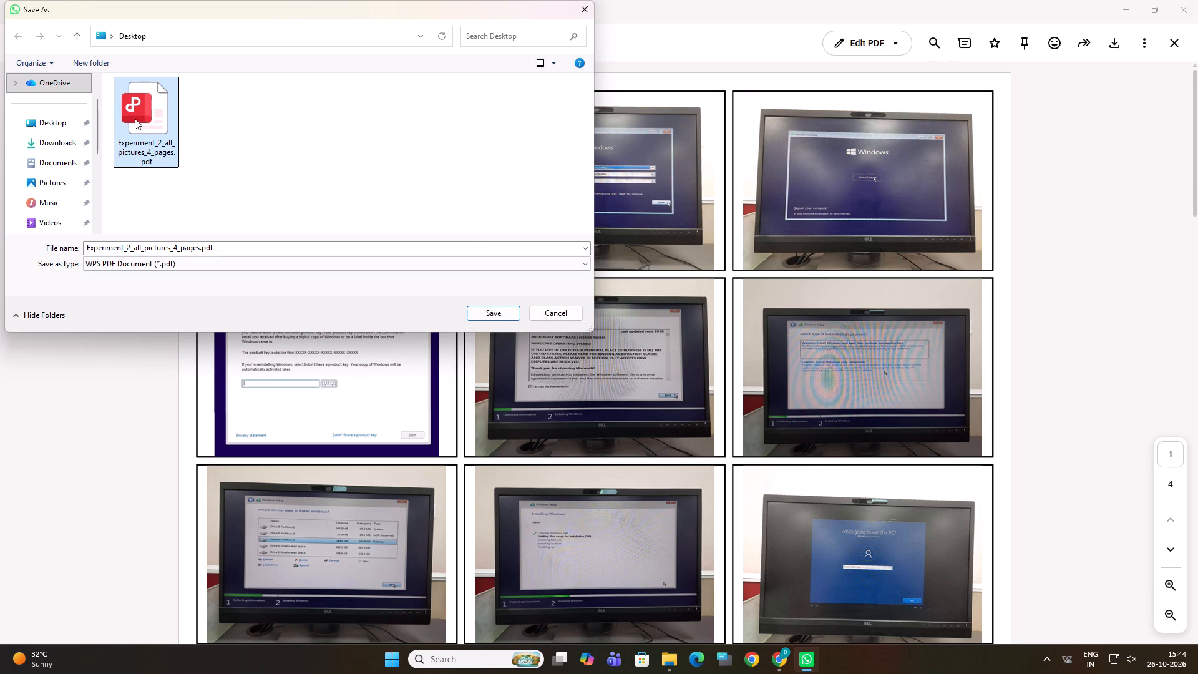
# Save the PDF from the chat to the Desktop under the existing file's name, Experiment_2_all_pictures_4_pages.pdf.
pyautogui.click(135, 119)
pyautogui.click(510, 317)
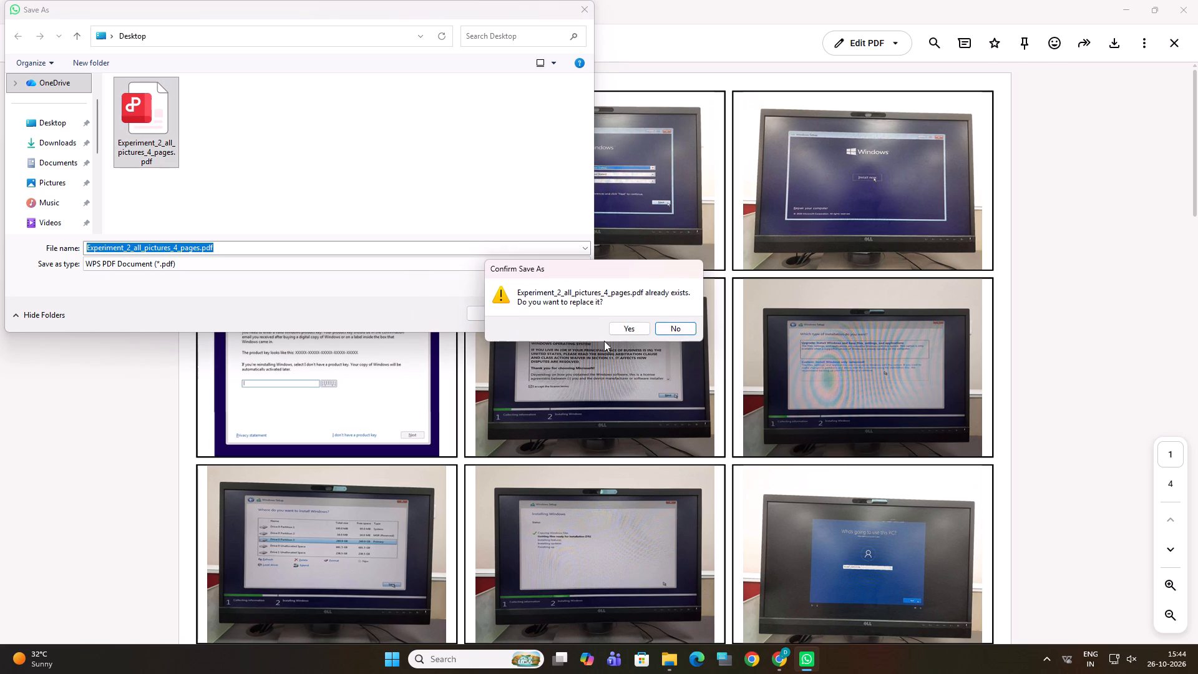
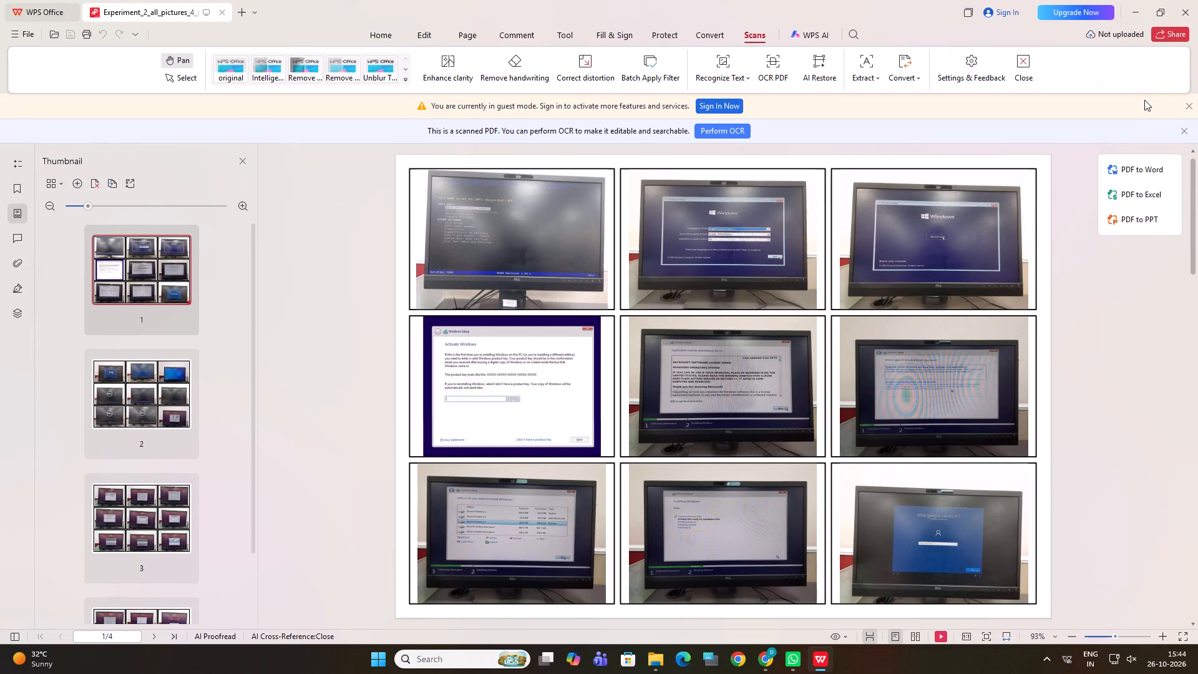
# Print all four pages of the Experiment 2 pictures PDF double-sided in landscape on the Konica Minolta printer, checking the page previews first.
pyautogui.click(86, 34)
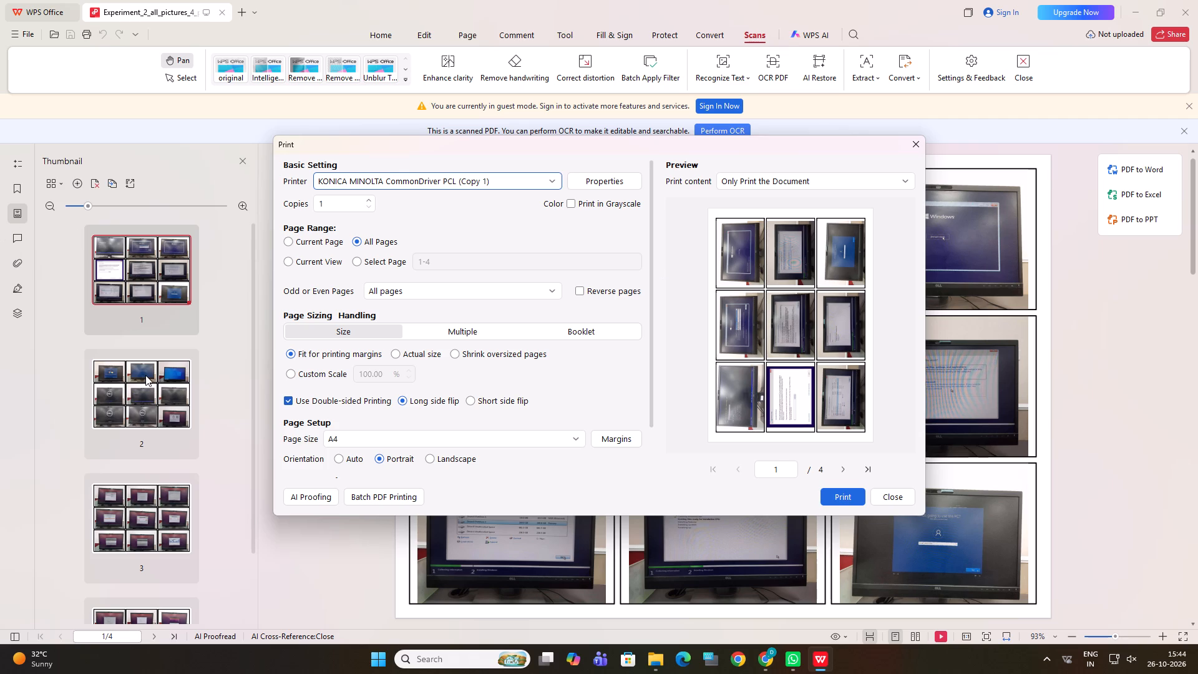
pyautogui.scroll(-5, 145, 375)
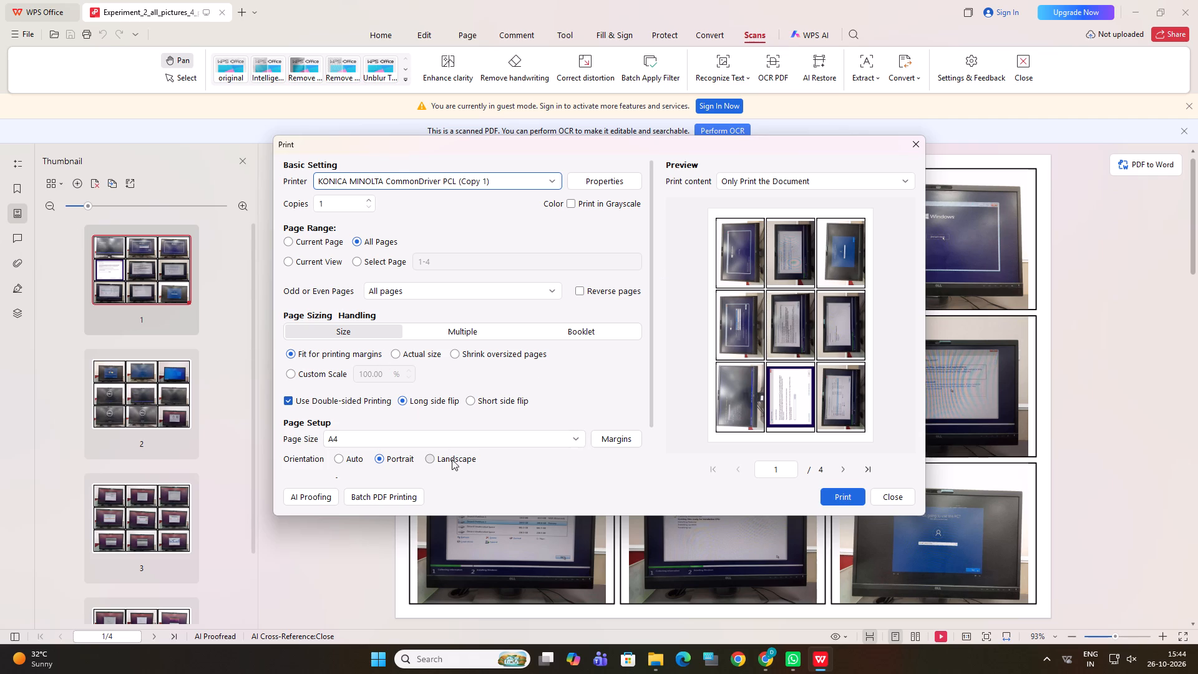
pyautogui.click(428, 458)
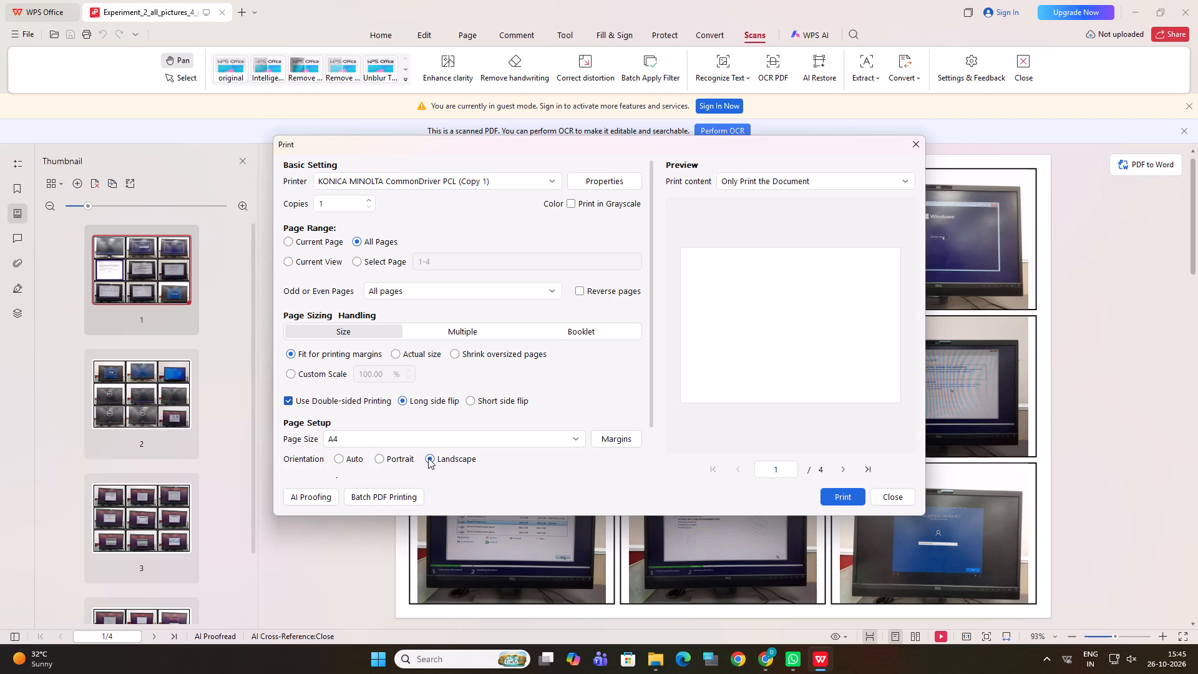
pyautogui.click(382, 458)
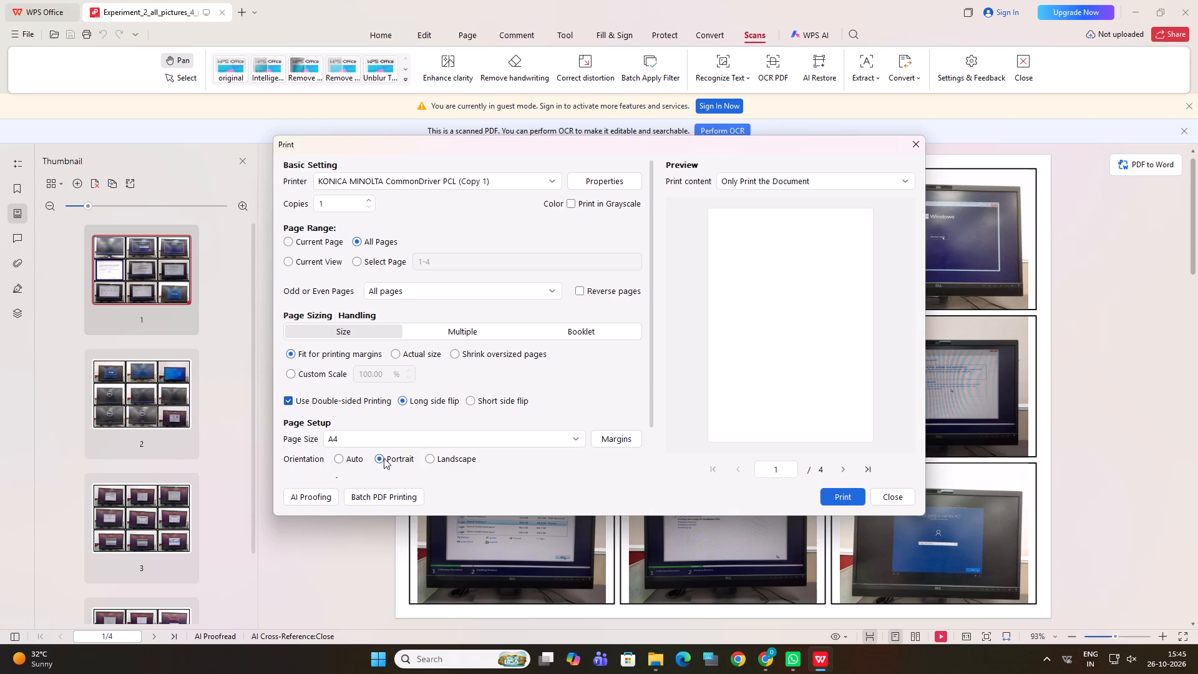
pyautogui.click(429, 457)
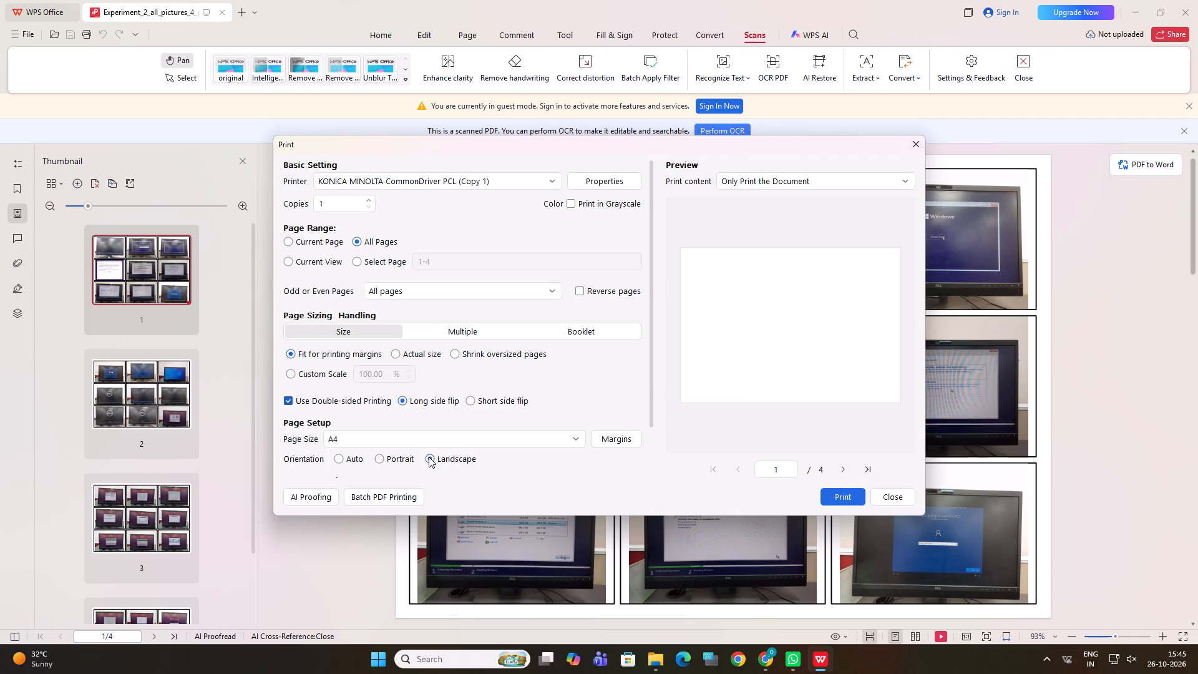
pyautogui.click(837, 469)
pyautogui.click(837, 469)
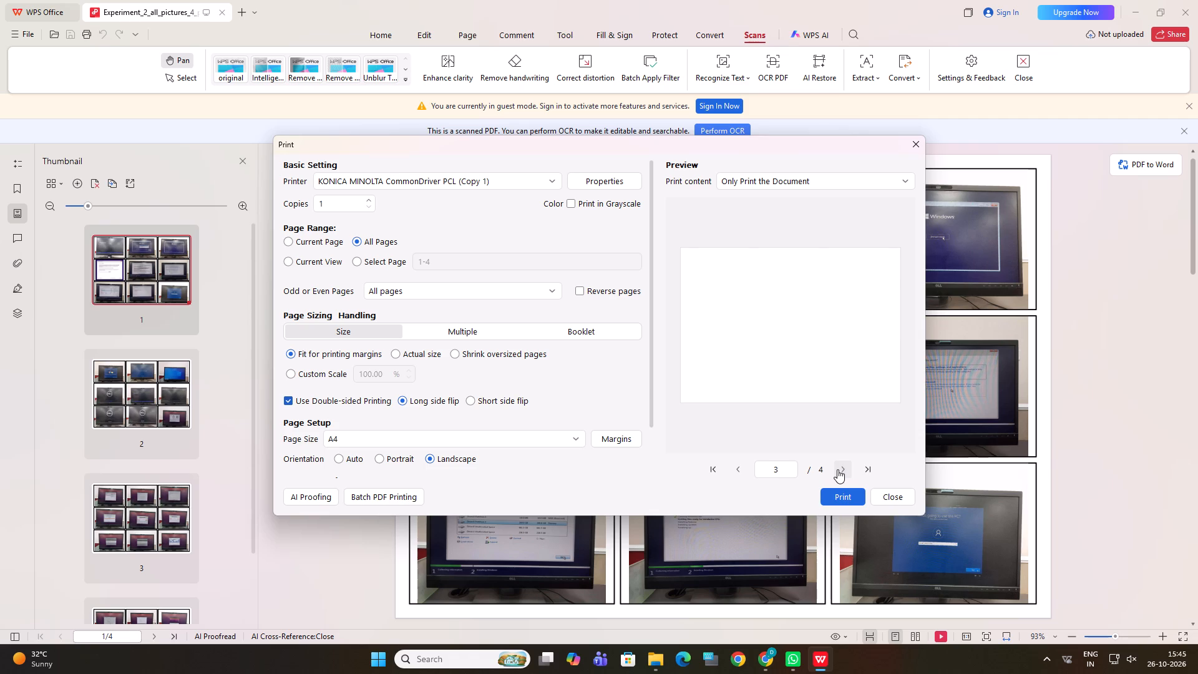
pyautogui.click(837, 469)
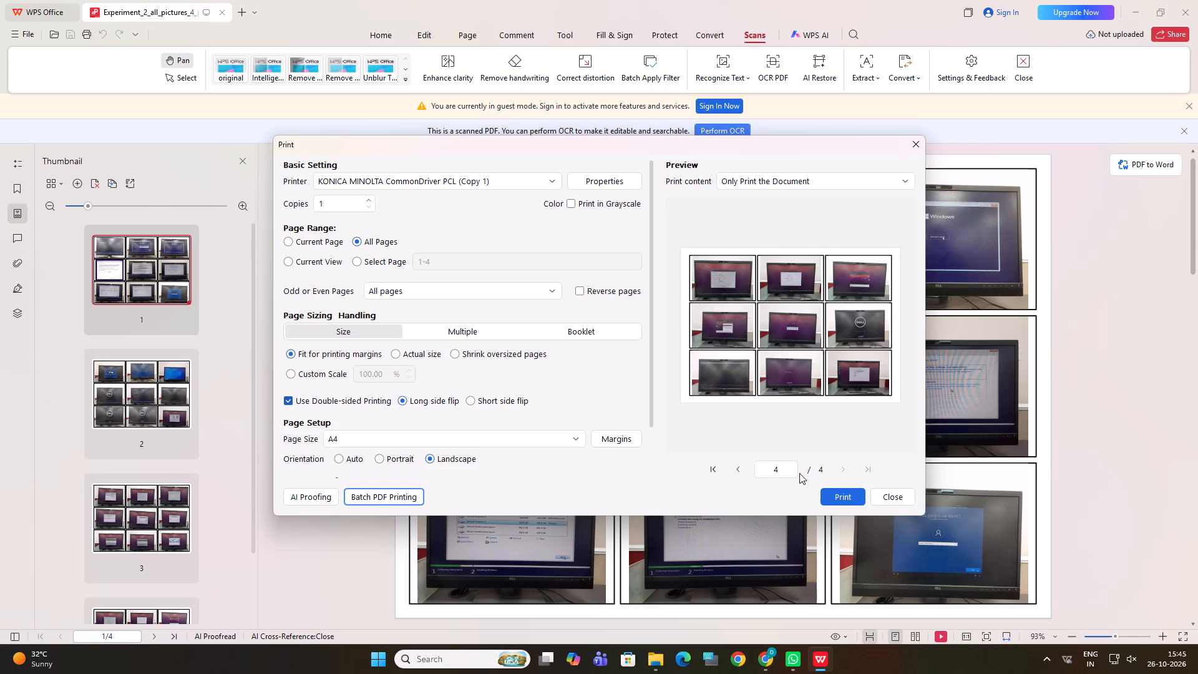
pyautogui.click(382, 457)
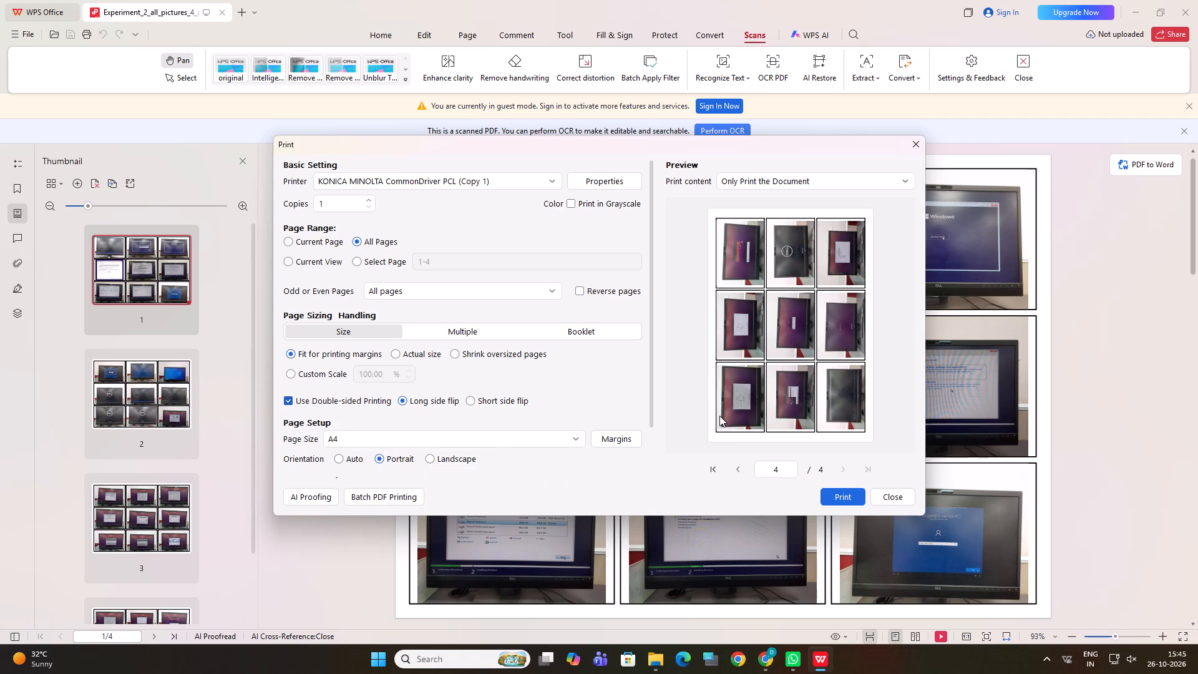
pyautogui.click(433, 457)
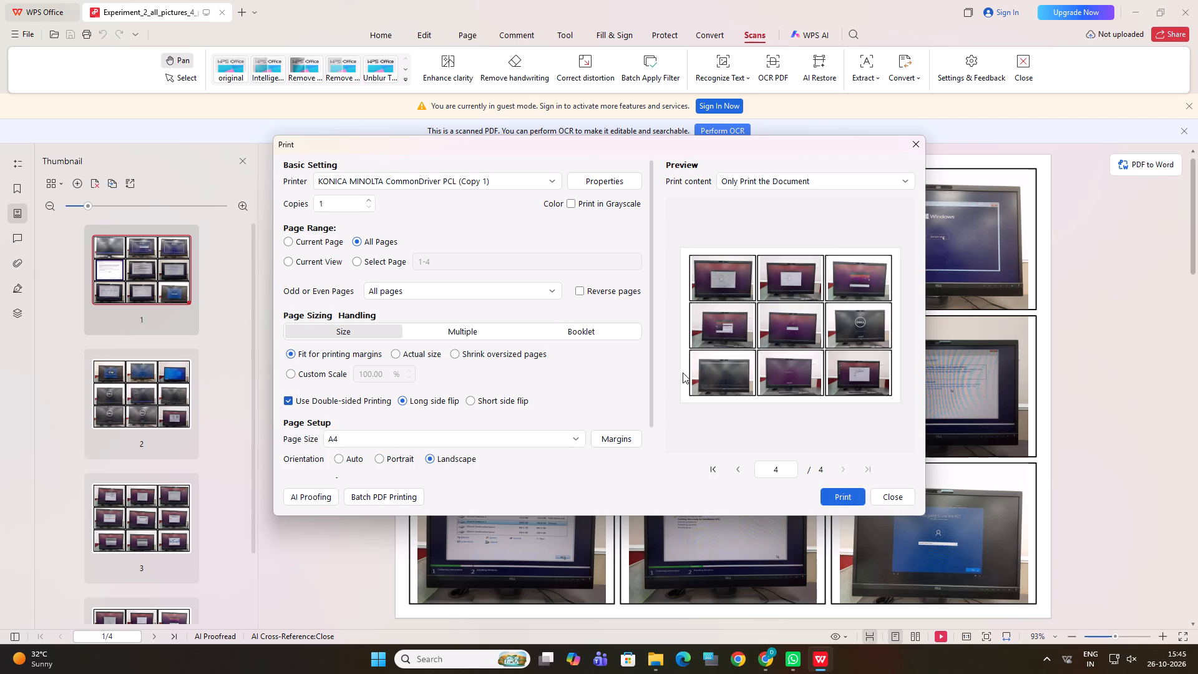
pyautogui.click(845, 496)
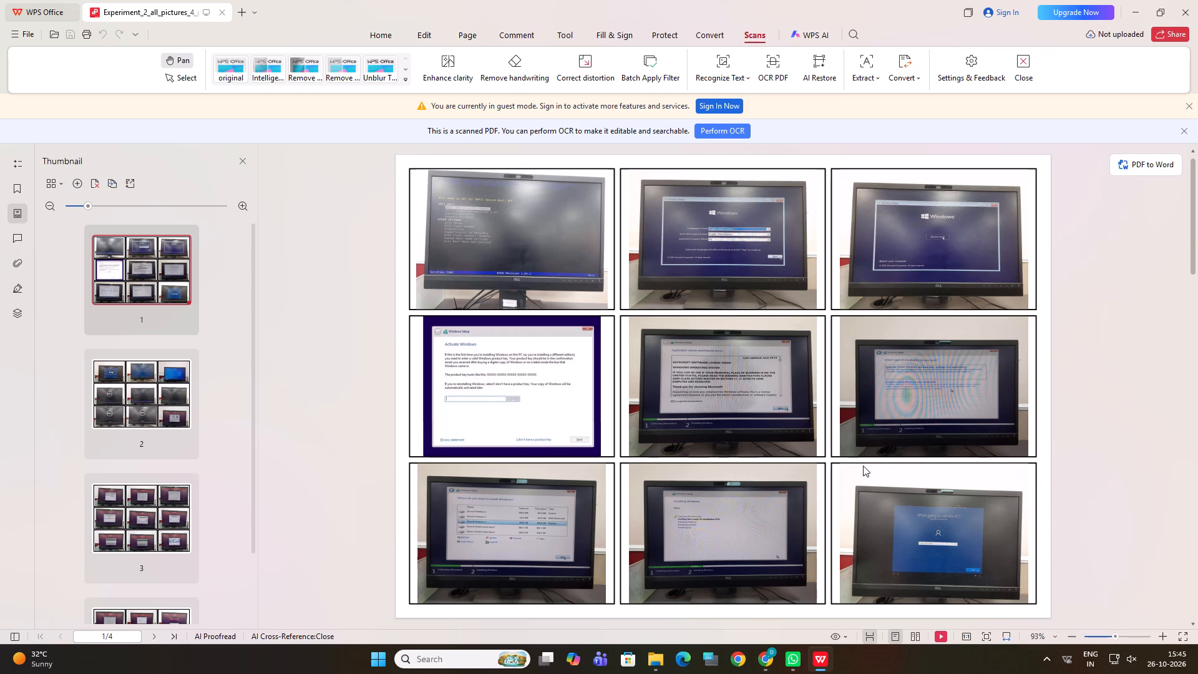
# Print two collated copies of all pages single-sided in landscape on the Konica Minolta printer.
pyautogui.click(89, 34)
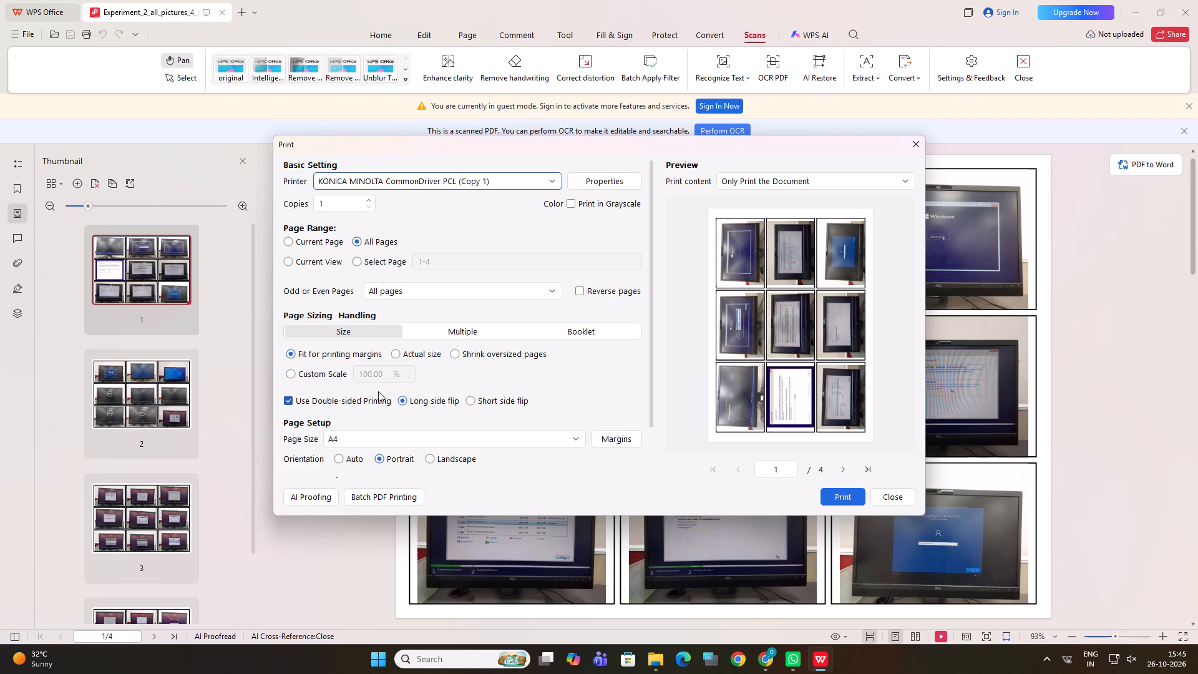
pyautogui.click(290, 402)
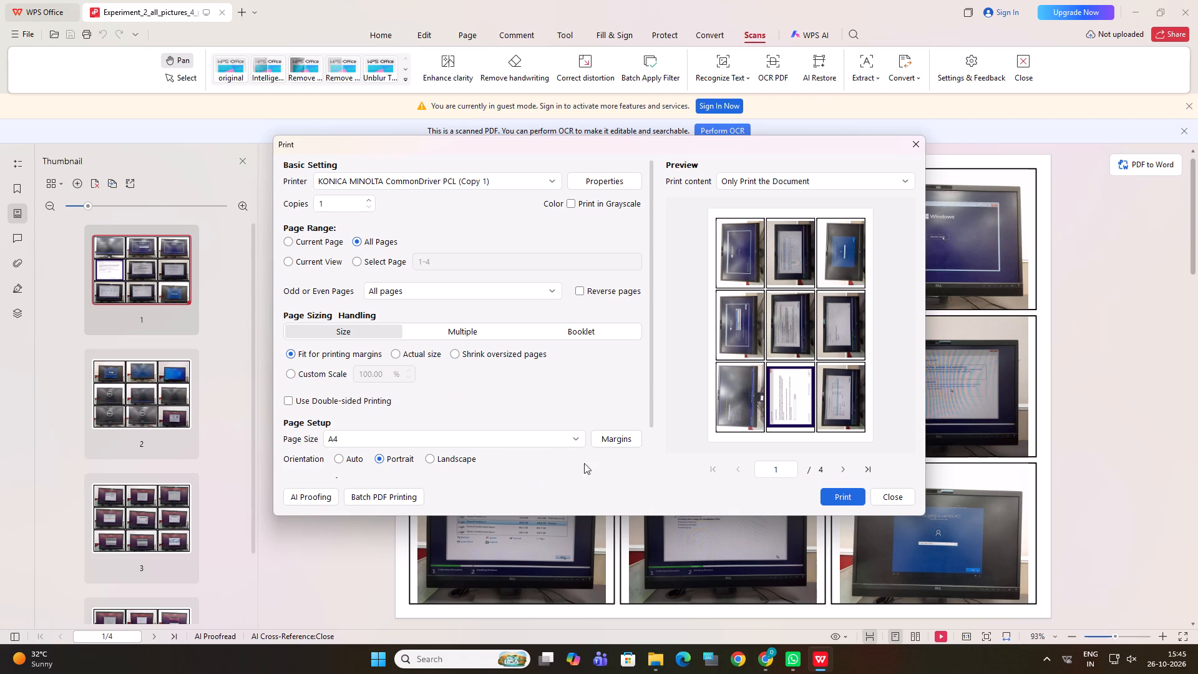
pyautogui.click(445, 457)
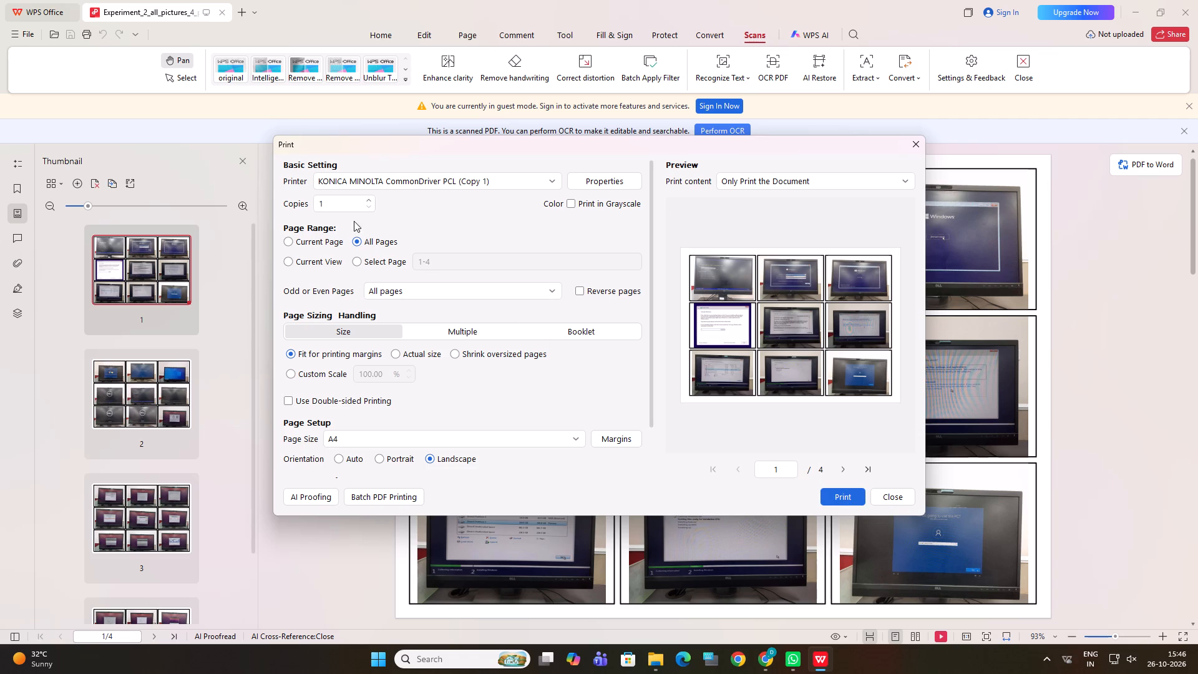
pyautogui.click(366, 201)
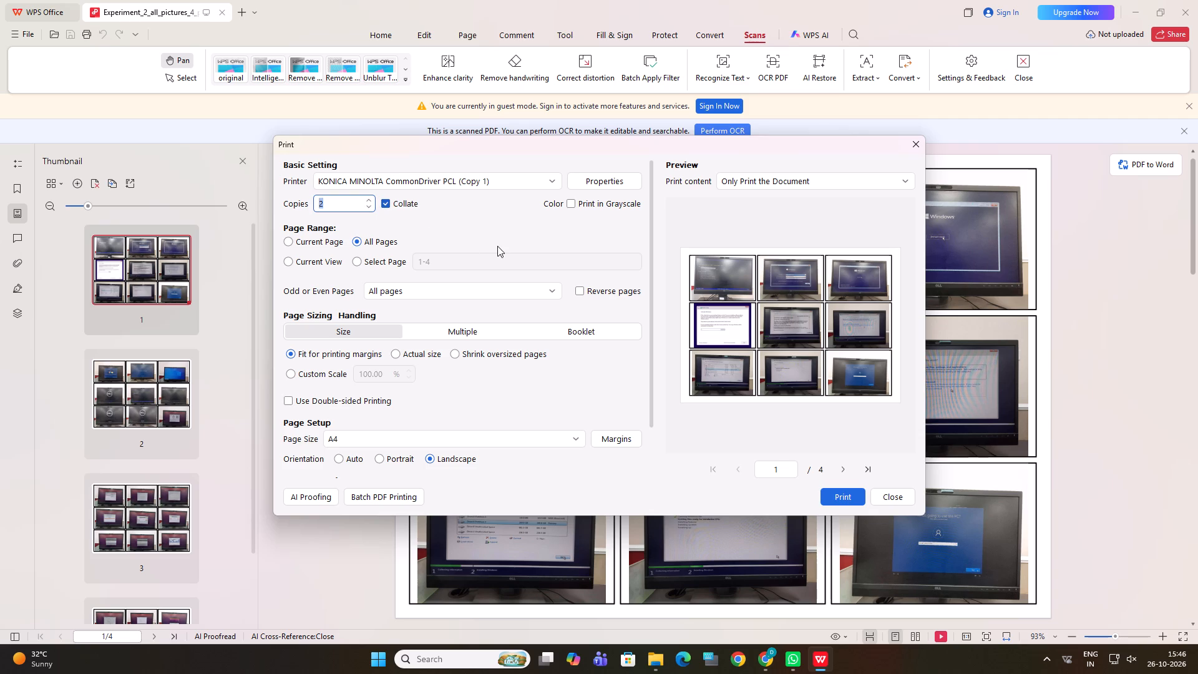
pyautogui.click(497, 234)
pyautogui.click(862, 489)
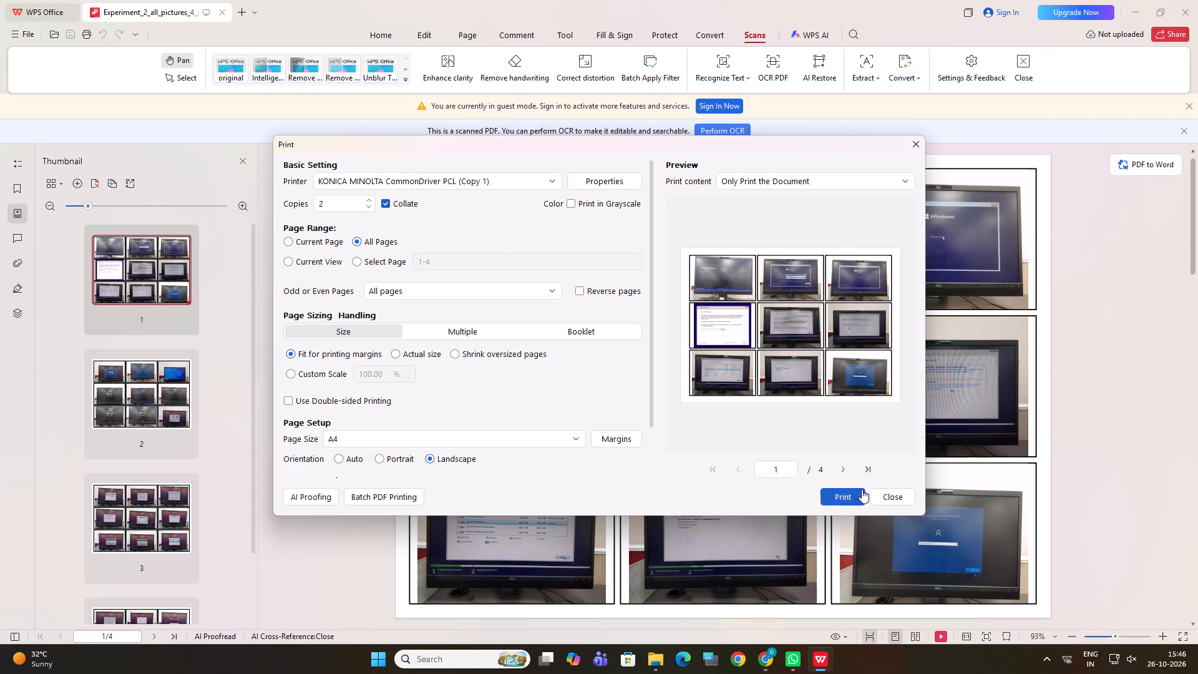
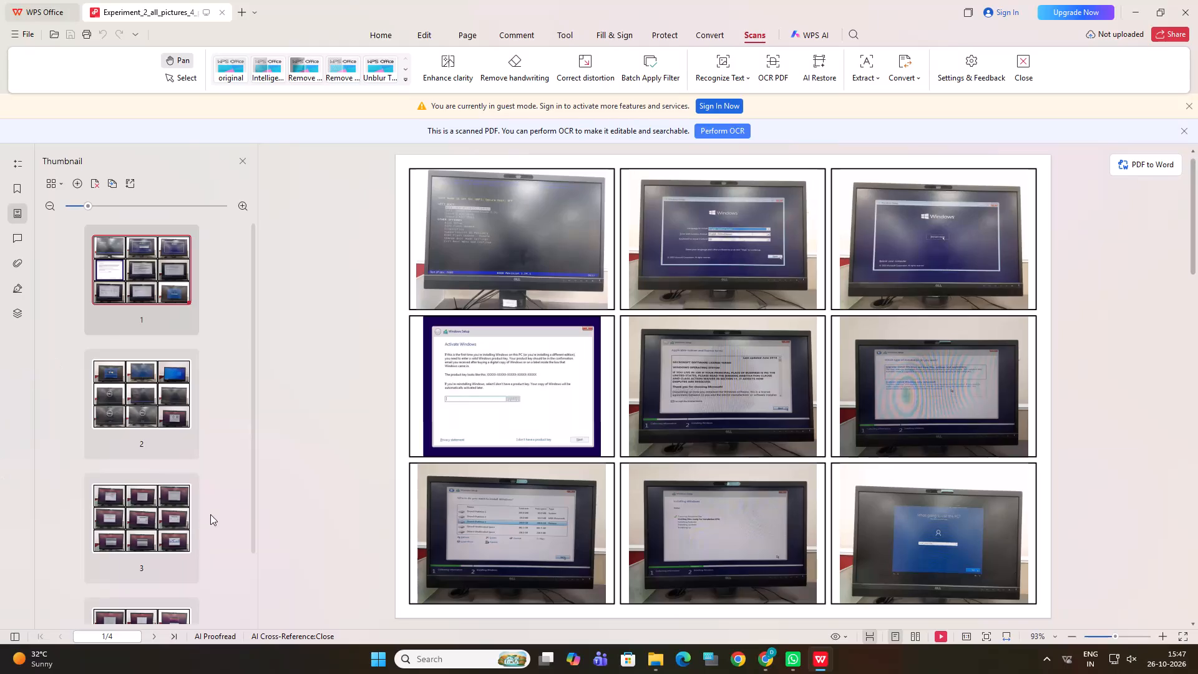
# Open the print settings for the Experiment 2 pictures PDF.
pyautogui.scroll(-1, 188, 527)
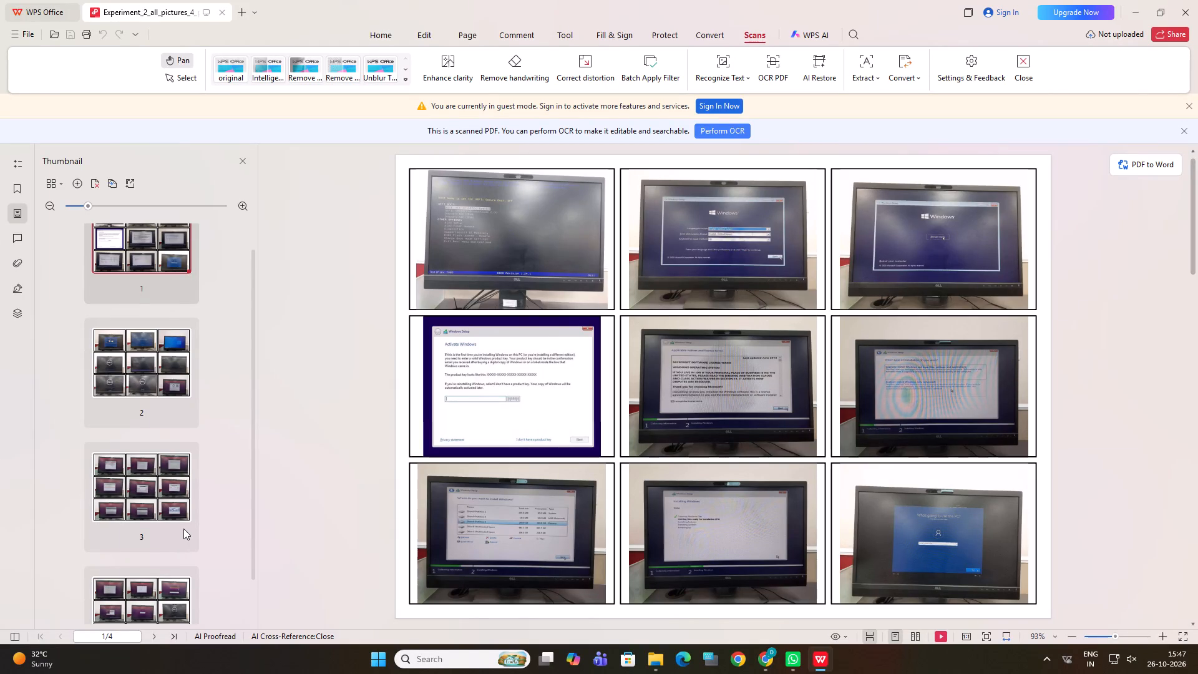
pyautogui.click(85, 34)
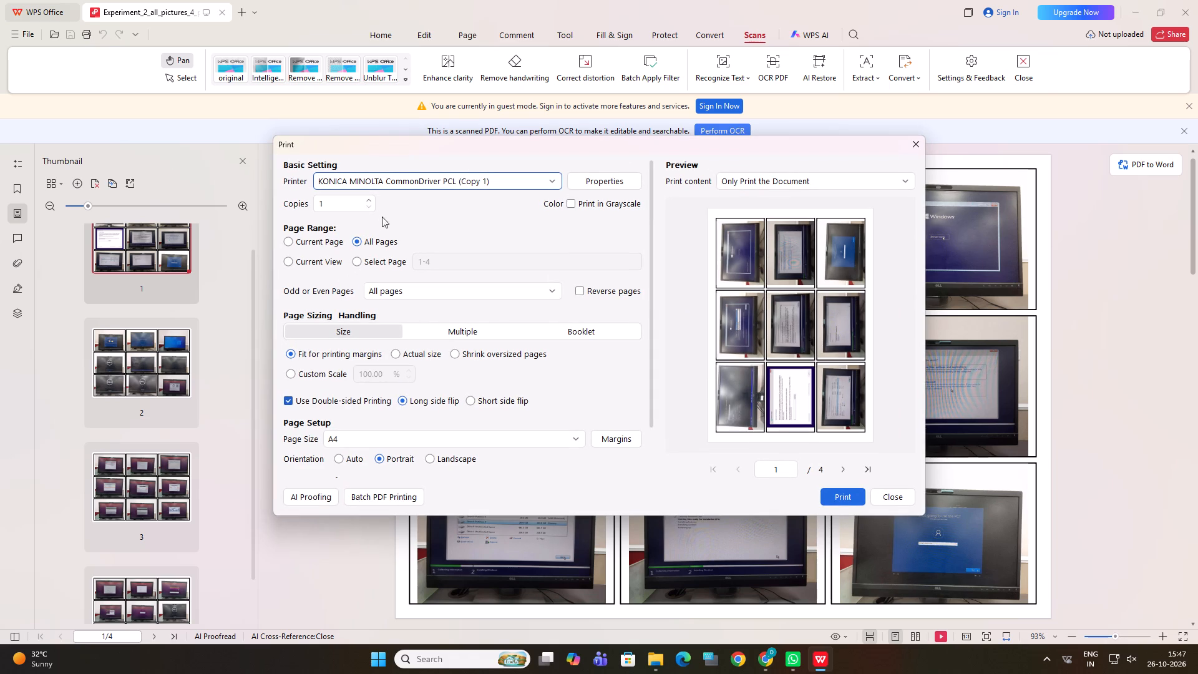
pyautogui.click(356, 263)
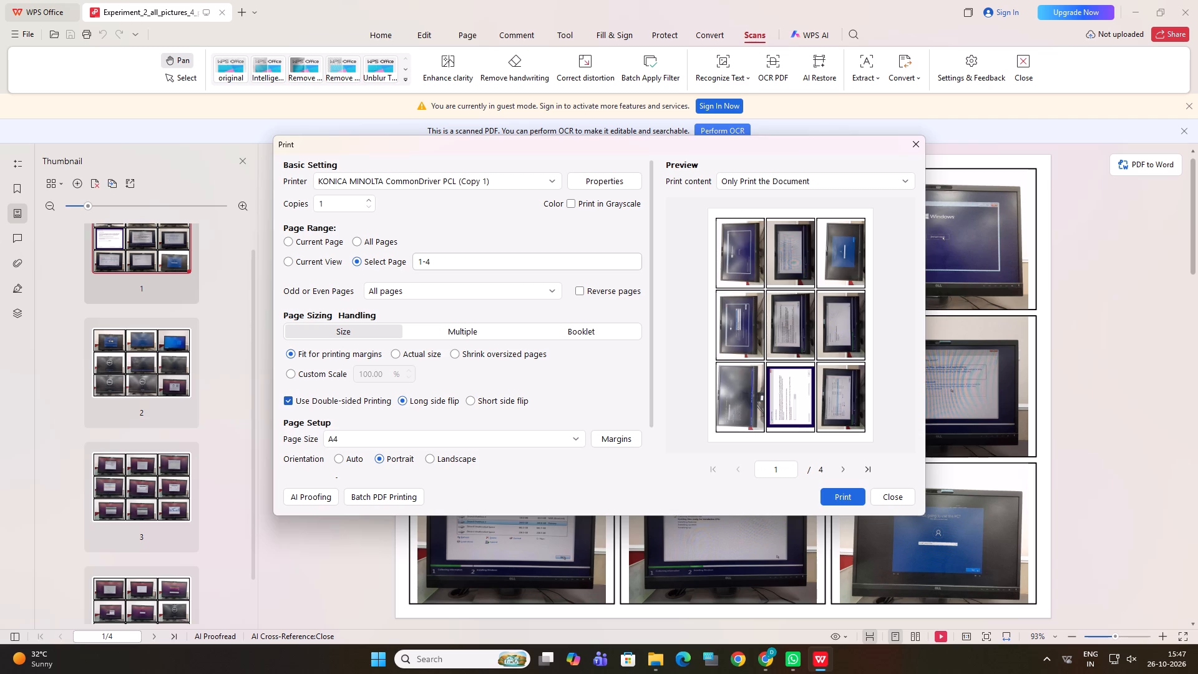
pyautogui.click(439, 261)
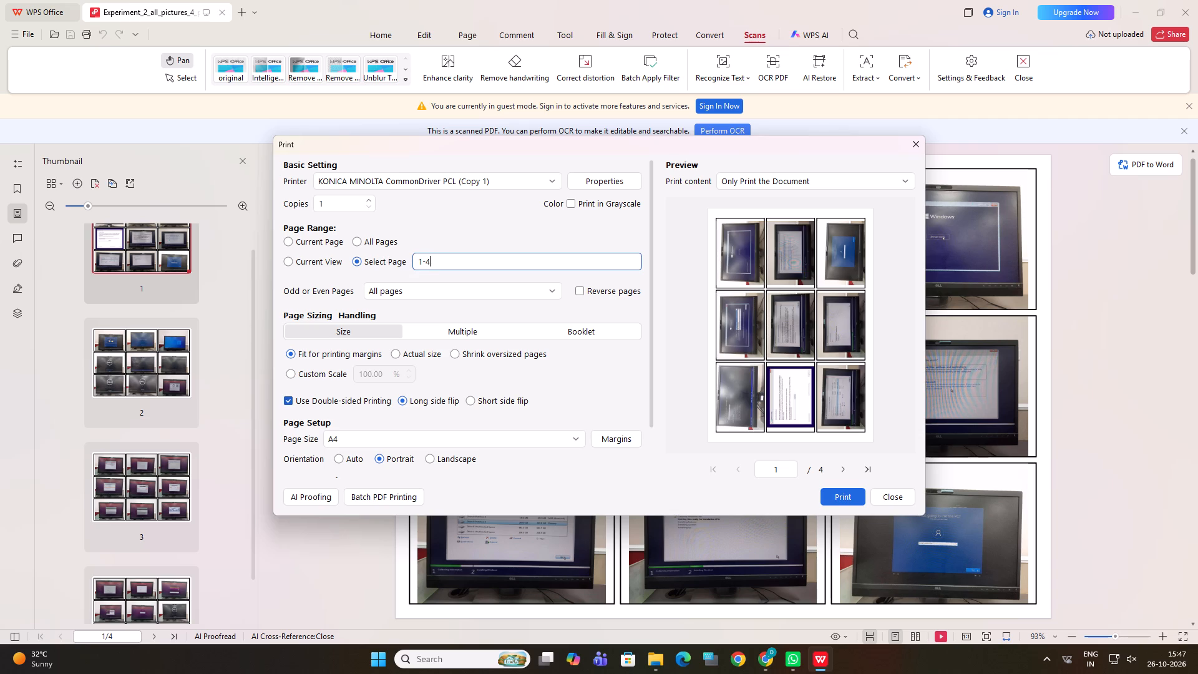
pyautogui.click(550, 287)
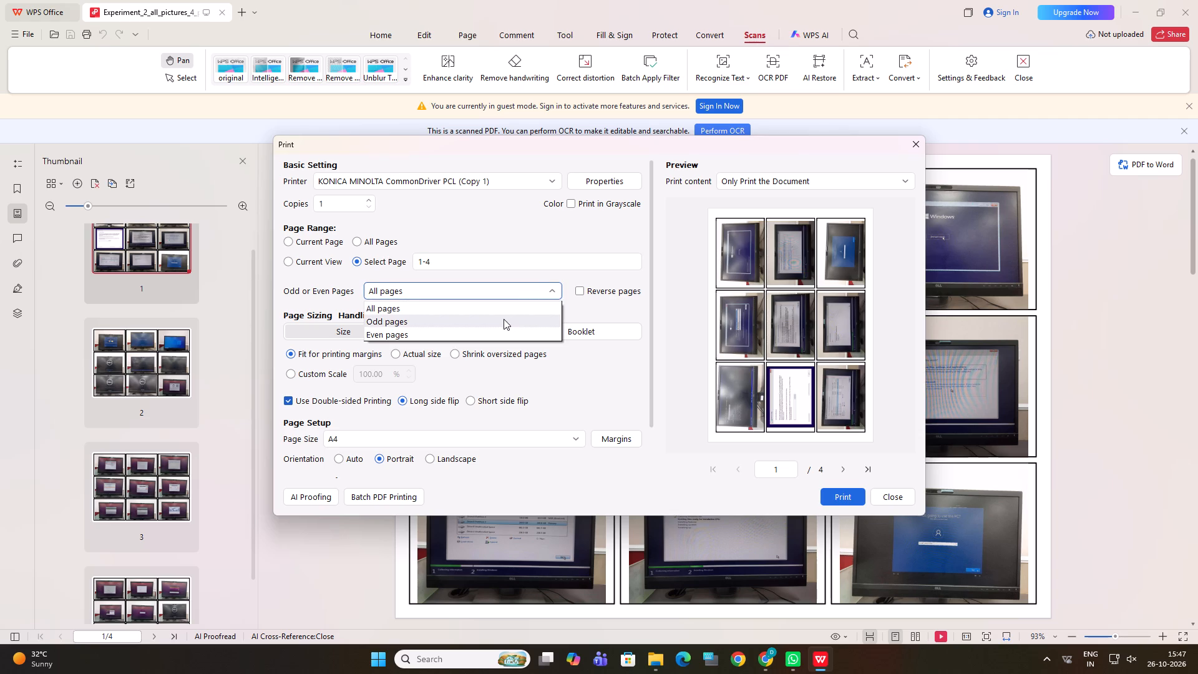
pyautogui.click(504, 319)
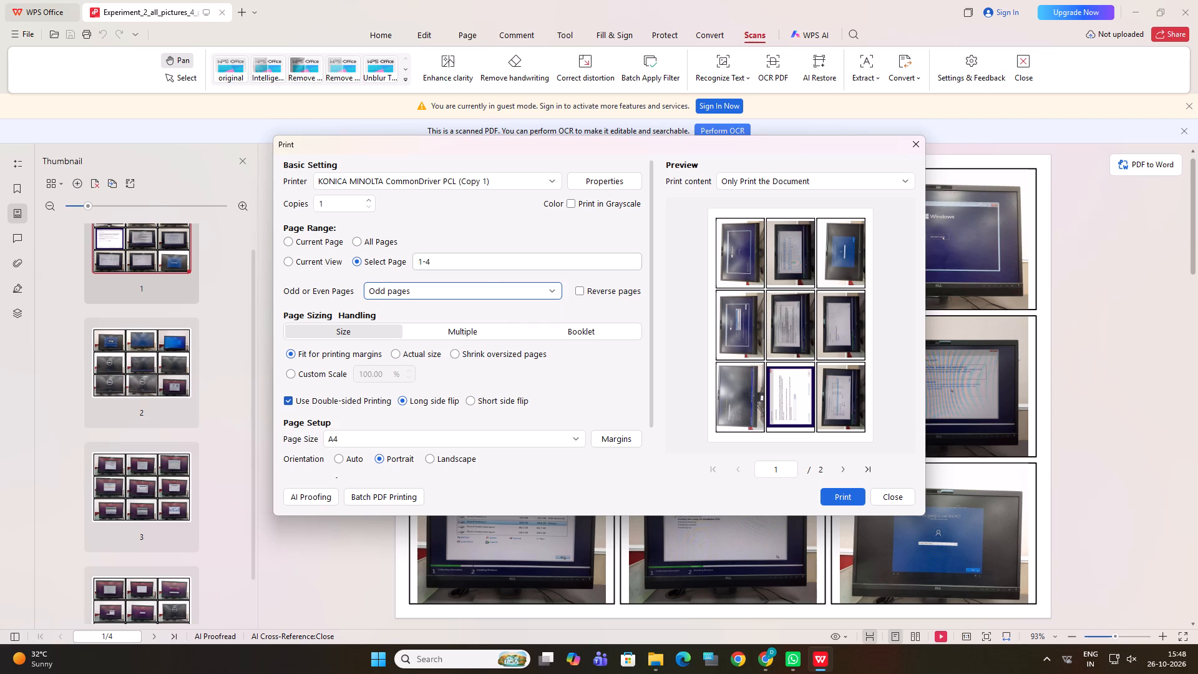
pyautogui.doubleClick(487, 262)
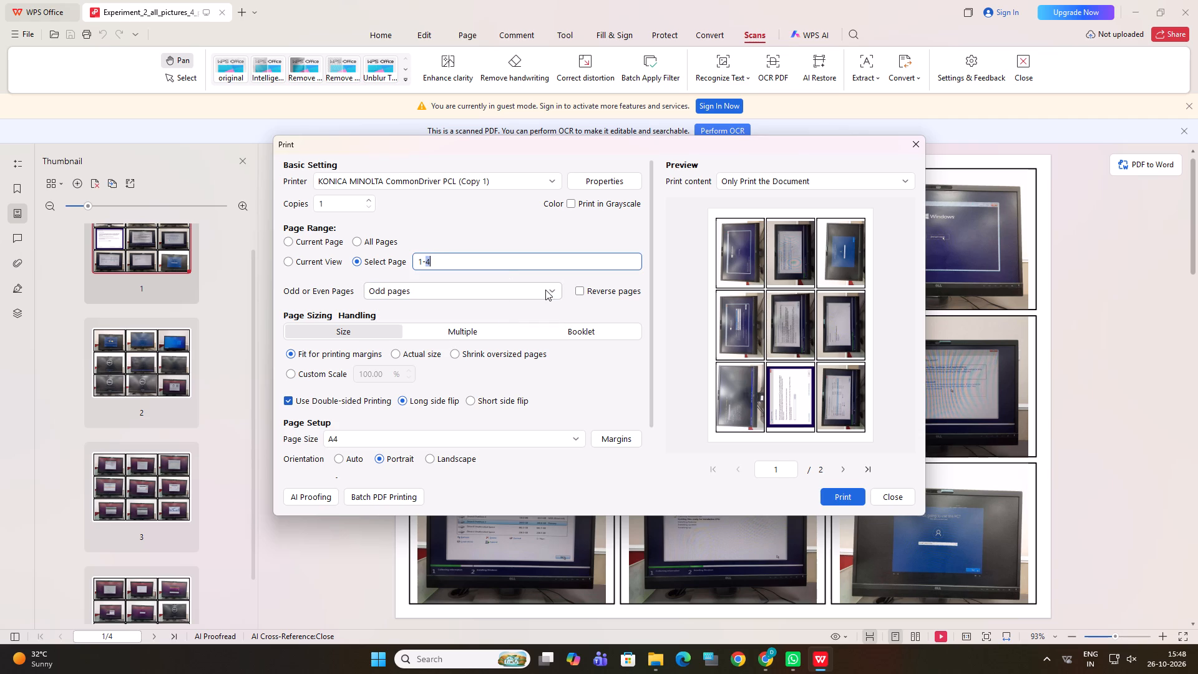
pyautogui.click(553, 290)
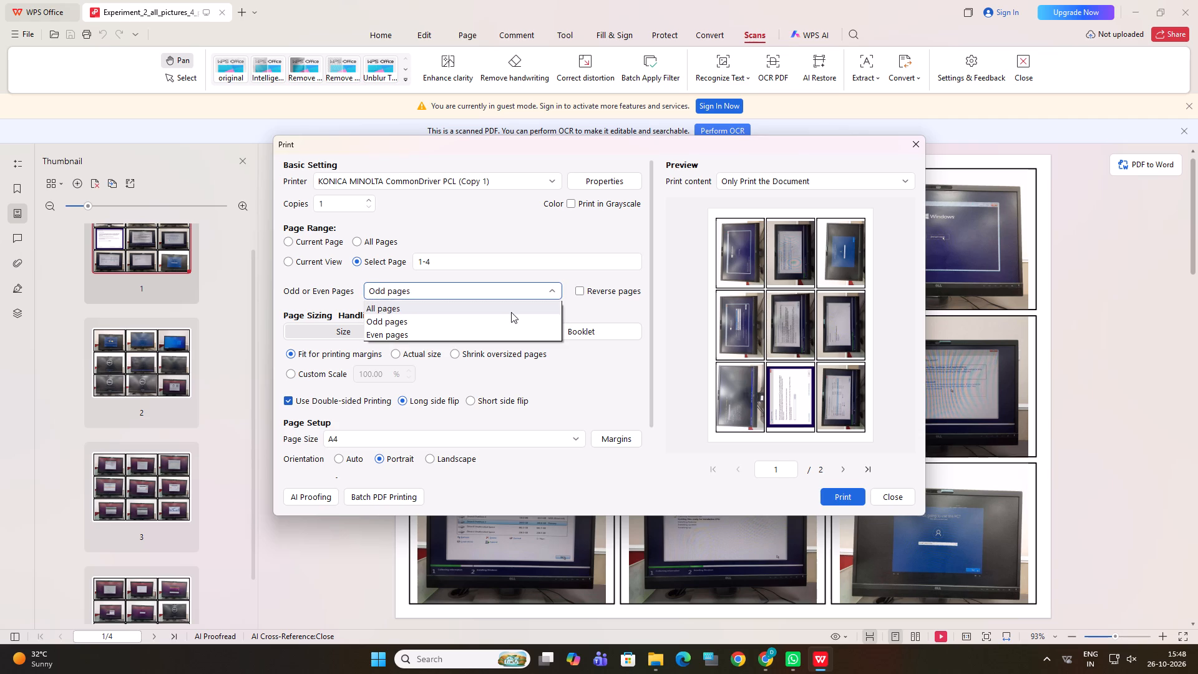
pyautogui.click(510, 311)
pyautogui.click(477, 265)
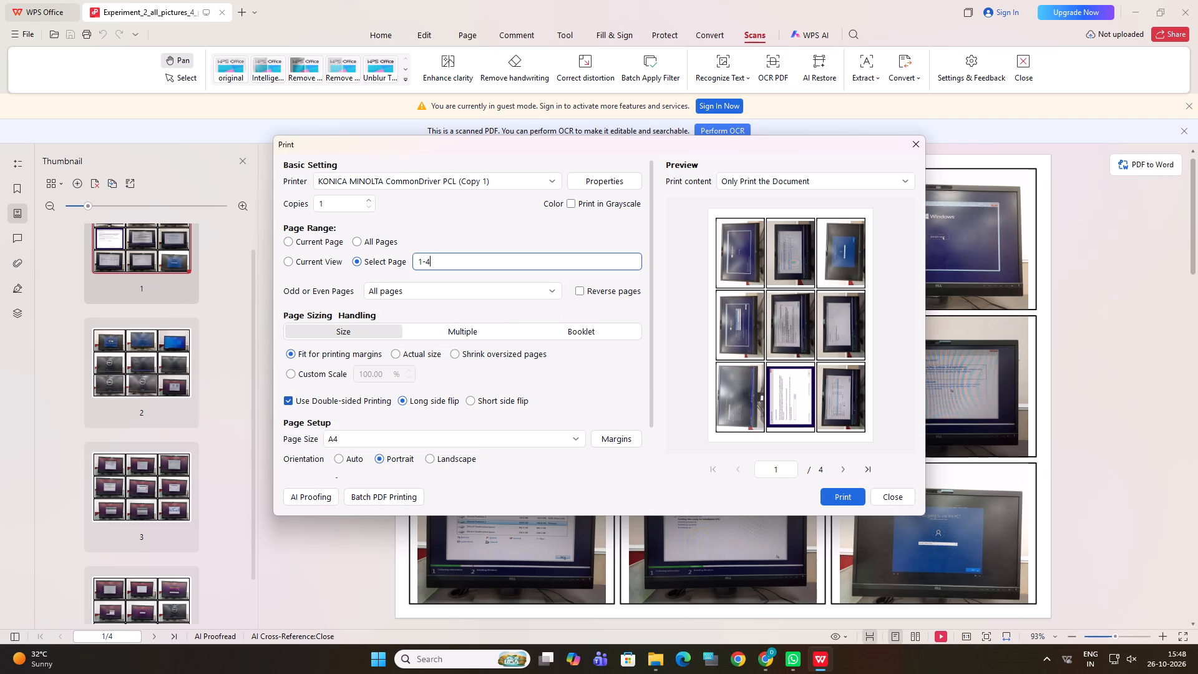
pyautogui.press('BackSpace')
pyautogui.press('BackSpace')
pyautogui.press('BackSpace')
# Print one copy of only the current page, page 1, on A4 in landscape orientation on the Konica Minolta printer.
pyautogui.click(290, 243)
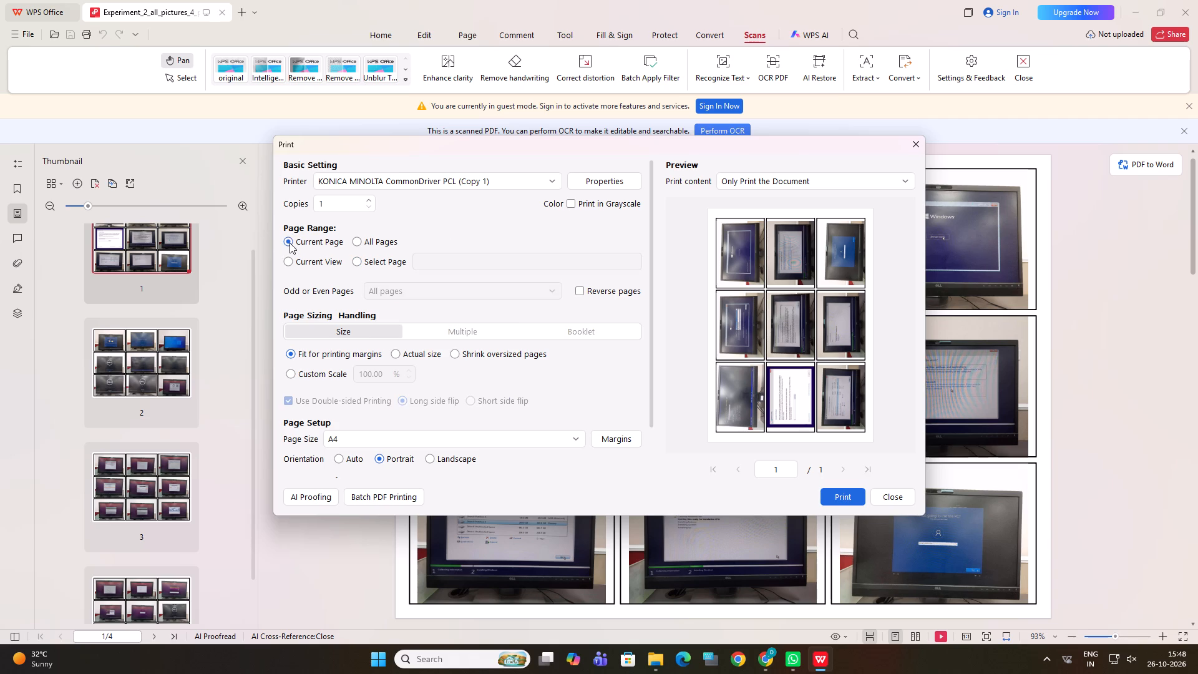
pyautogui.click(182, 278)
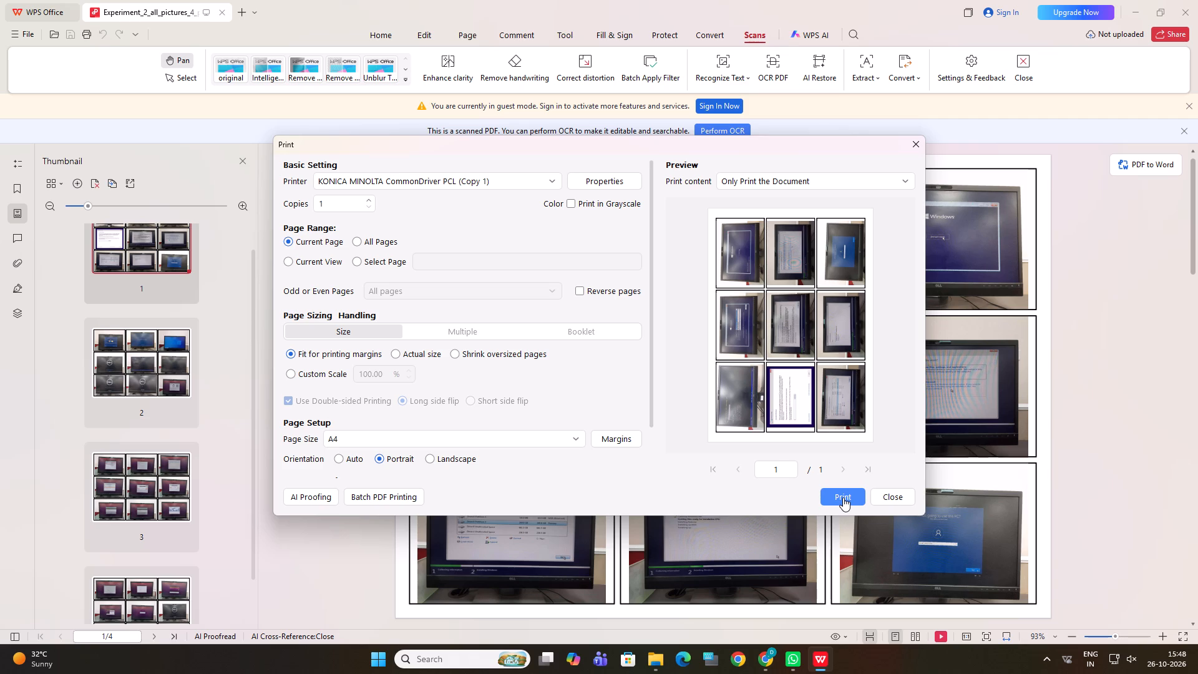
pyautogui.click(437, 457)
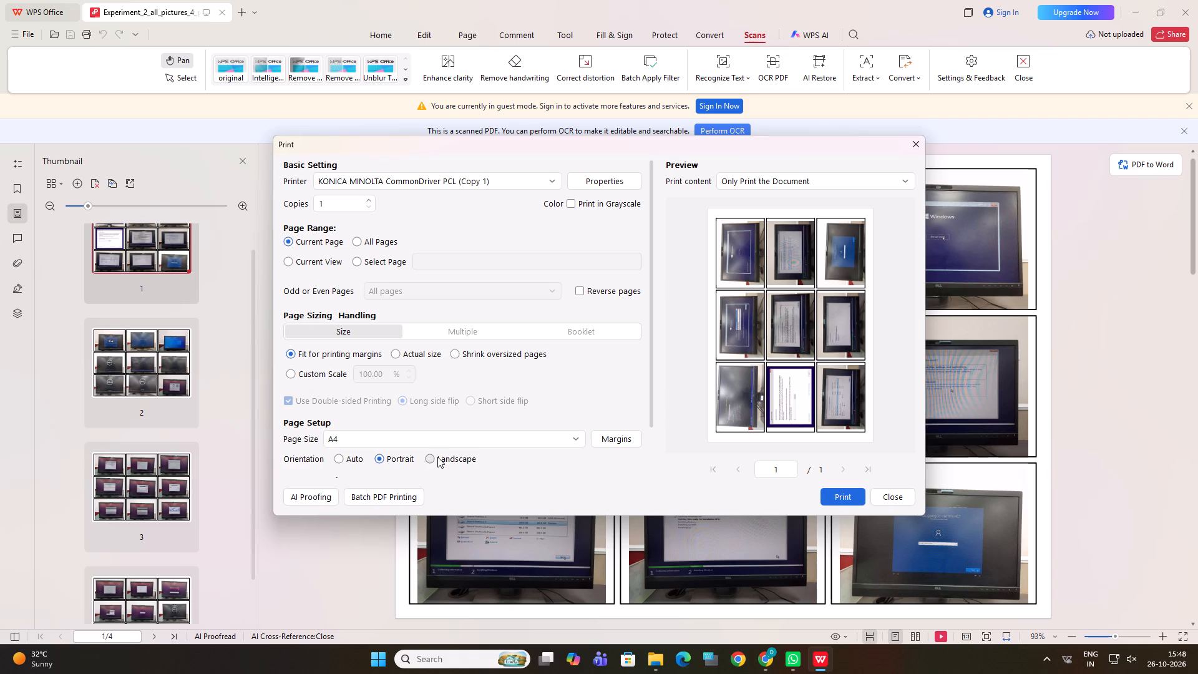
pyautogui.click(290, 406)
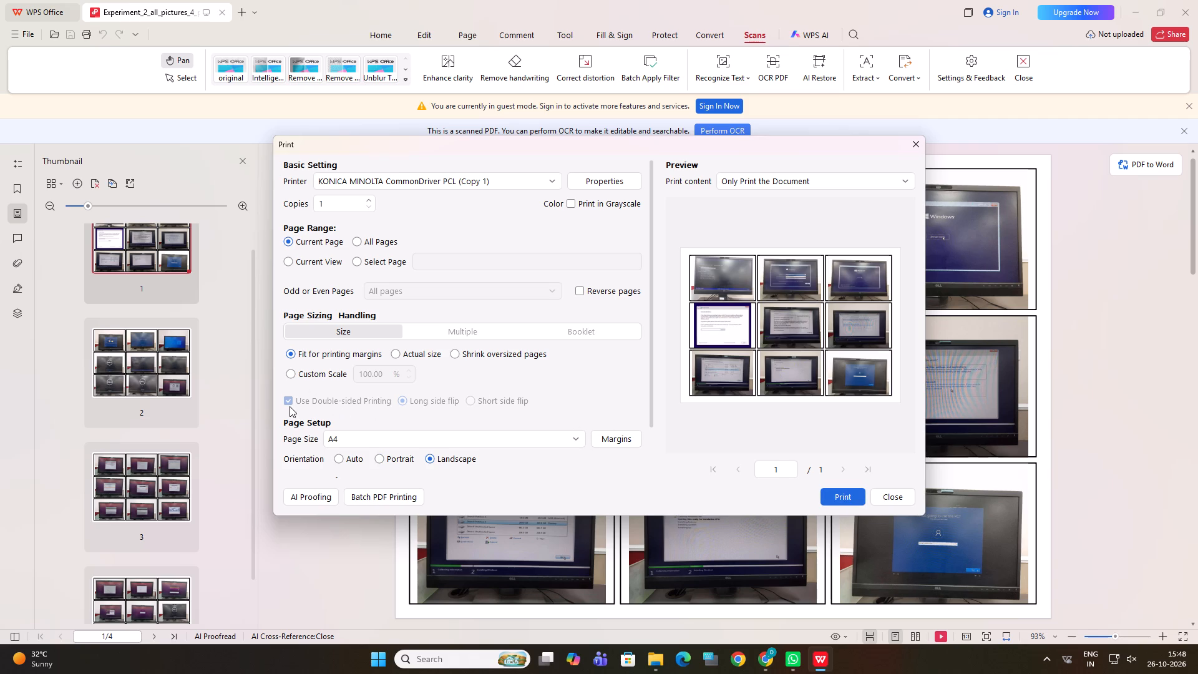
pyautogui.click(291, 395)
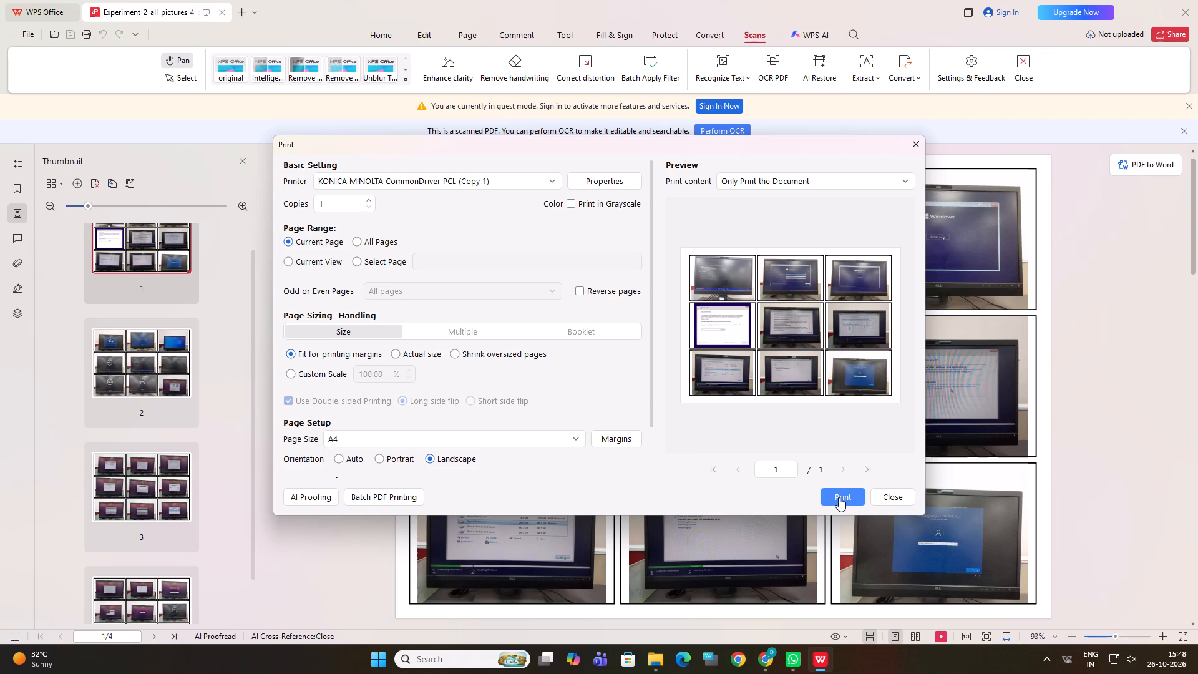
pyautogui.click(839, 498)
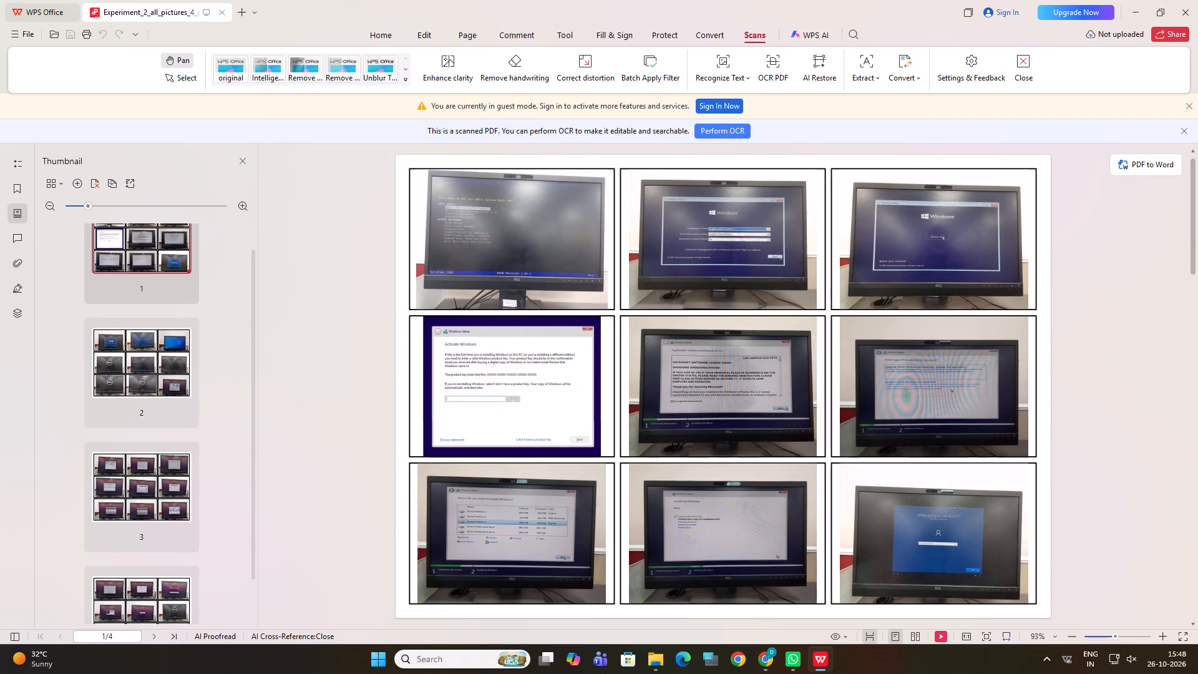
# Reopen the print settings and preview the document's pages up to page 3 with the range covering all pages.
pyautogui.doubleClick(88, 32)
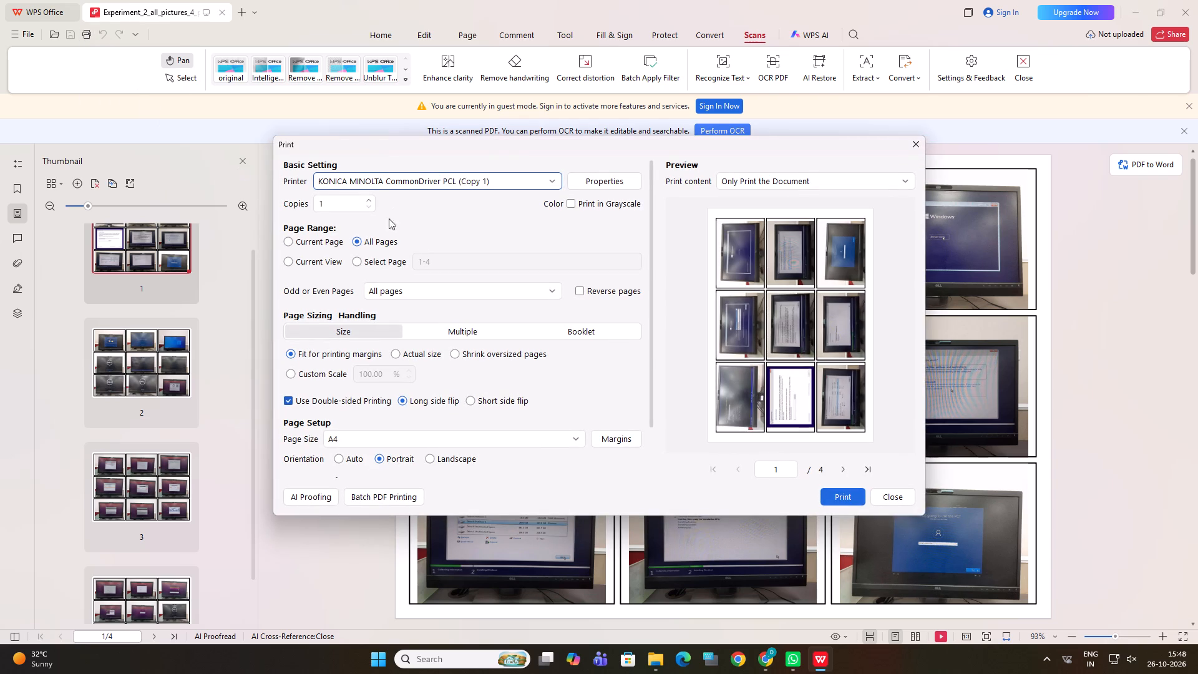
pyautogui.click(288, 239)
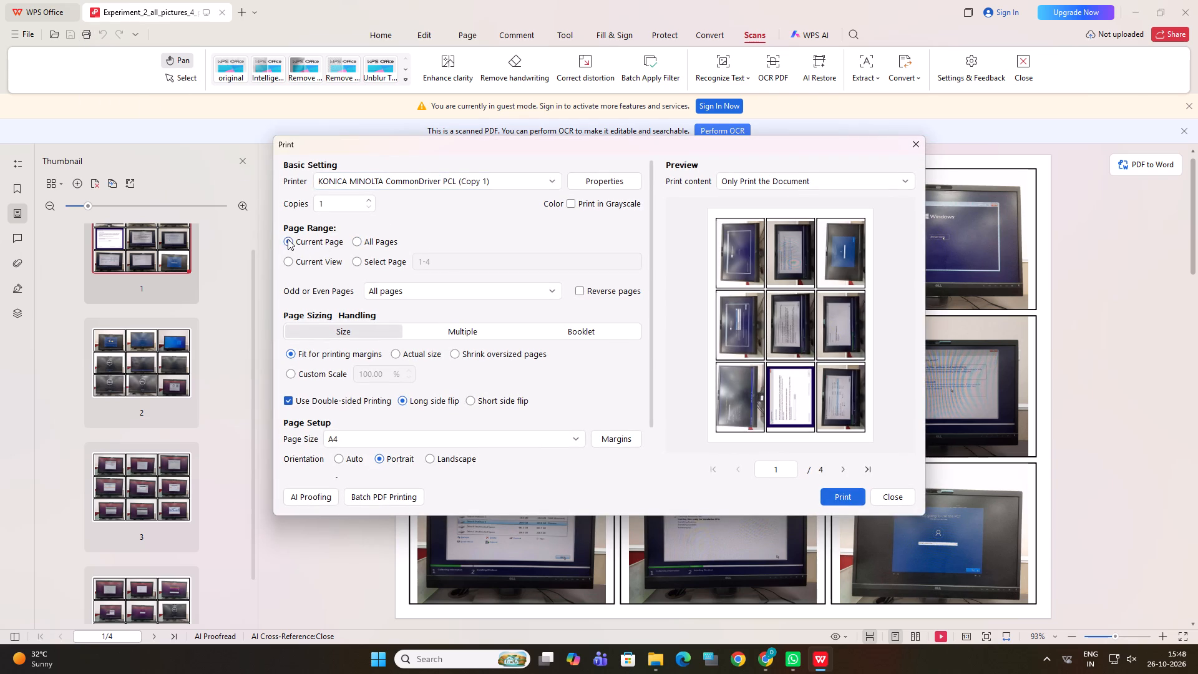
pyautogui.click(142, 544)
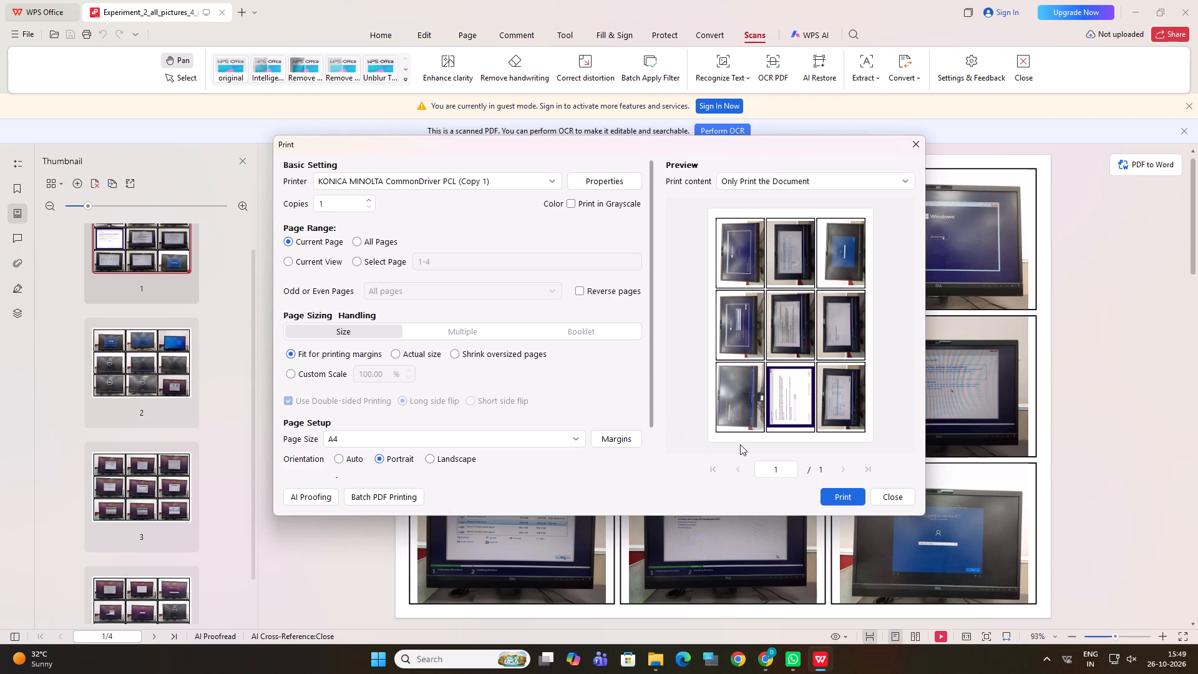
pyautogui.click(846, 466)
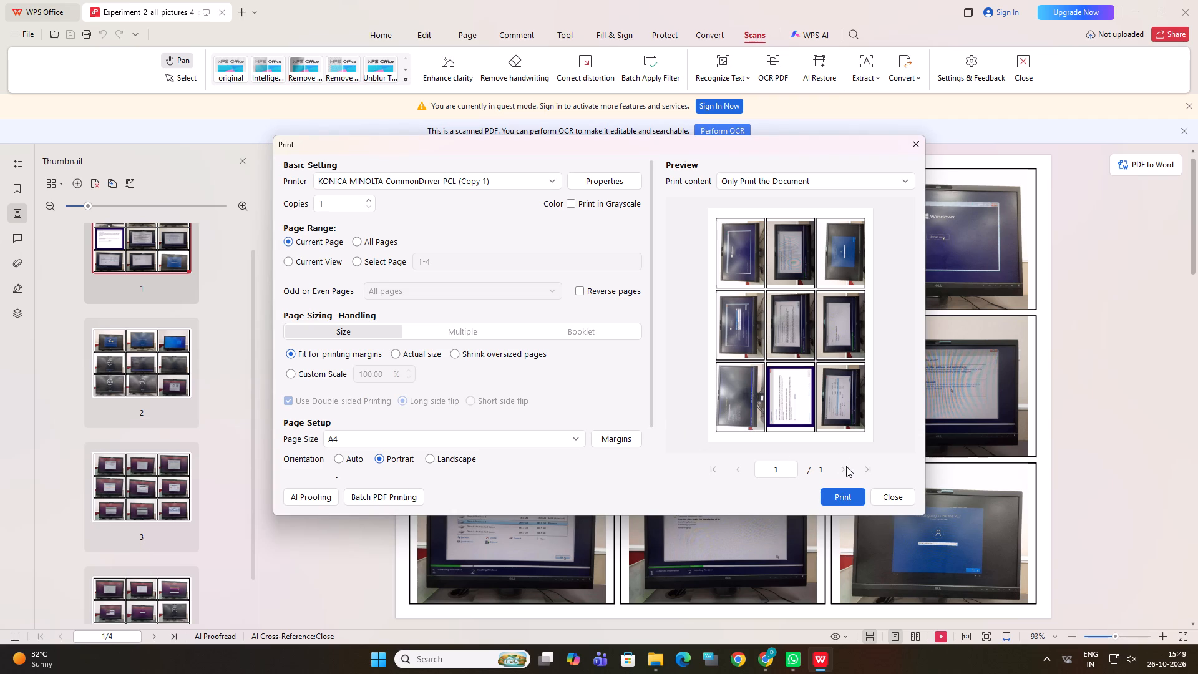
pyautogui.click(844, 466)
pyautogui.click(359, 242)
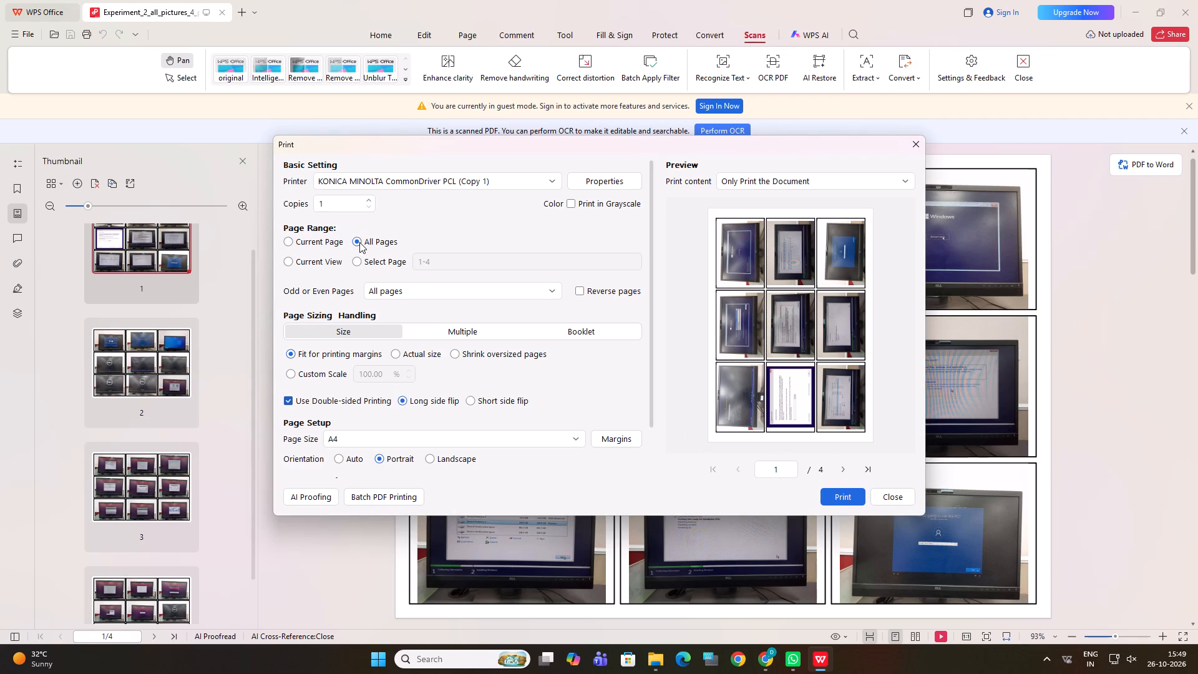
pyautogui.click(845, 472)
pyautogui.click(845, 472)
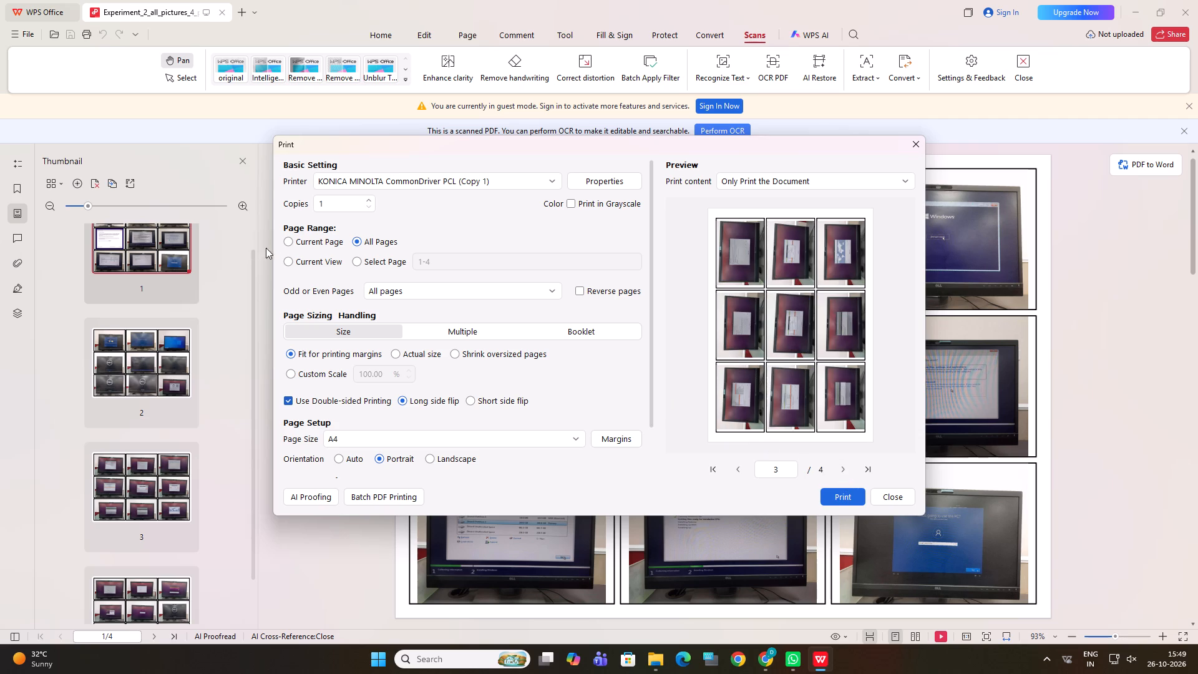
pyautogui.click(287, 240)
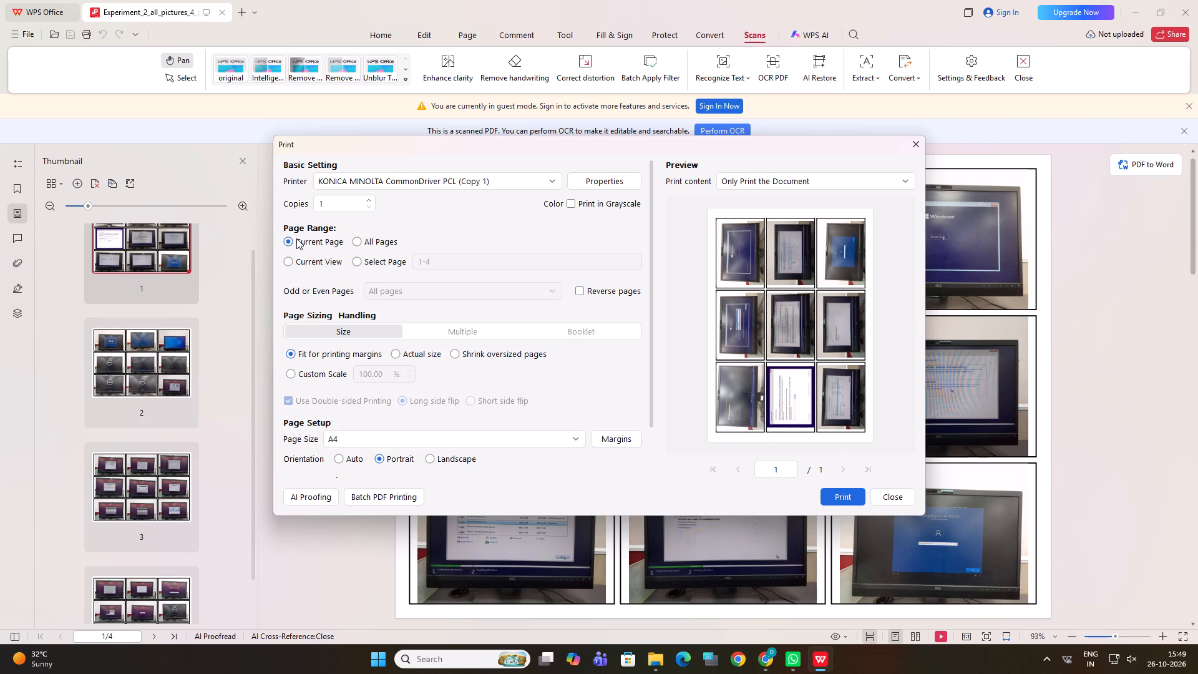
pyautogui.click(355, 240)
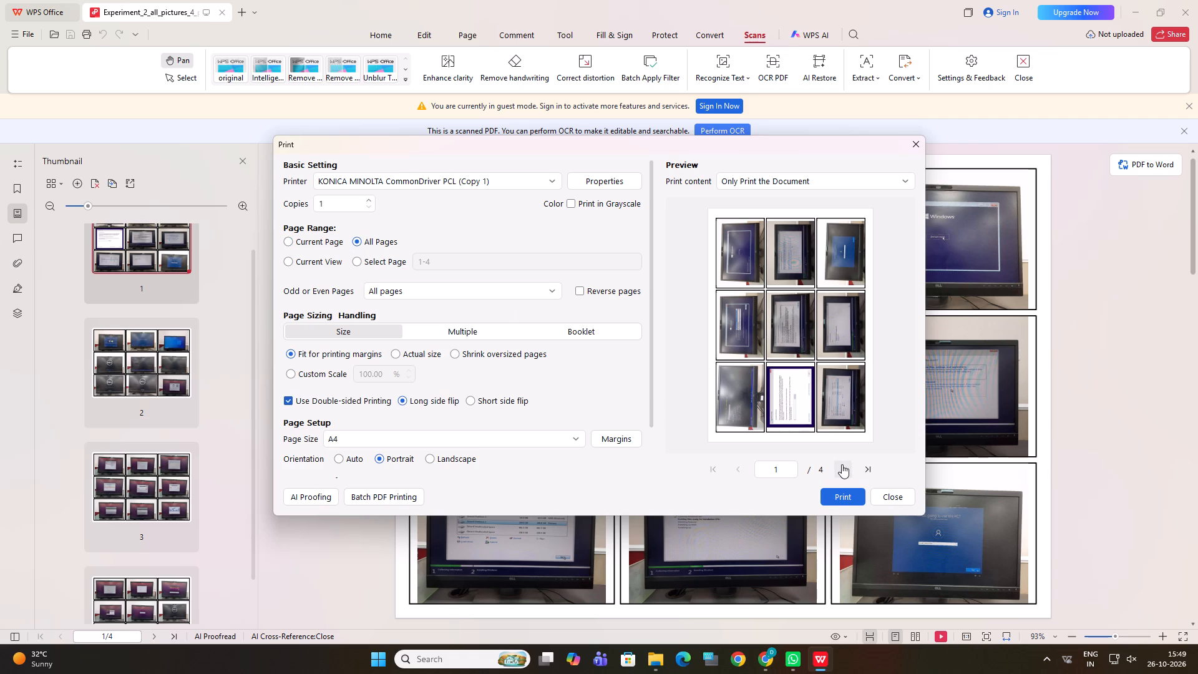
pyautogui.click(842, 464)
pyautogui.click(842, 464)
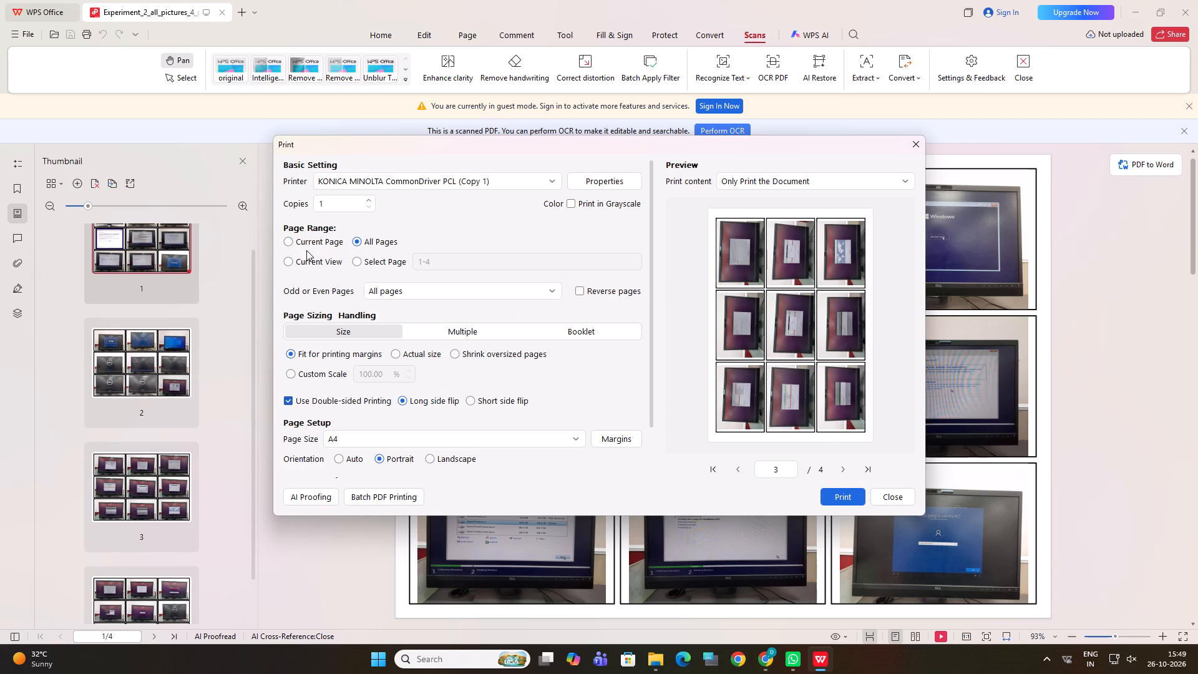
# Print one copy of only page 3 single-sided in landscape orientation on A4 on the Konica Minolta printer.
pyautogui.click(359, 262)
pyautogui.click(447, 262)
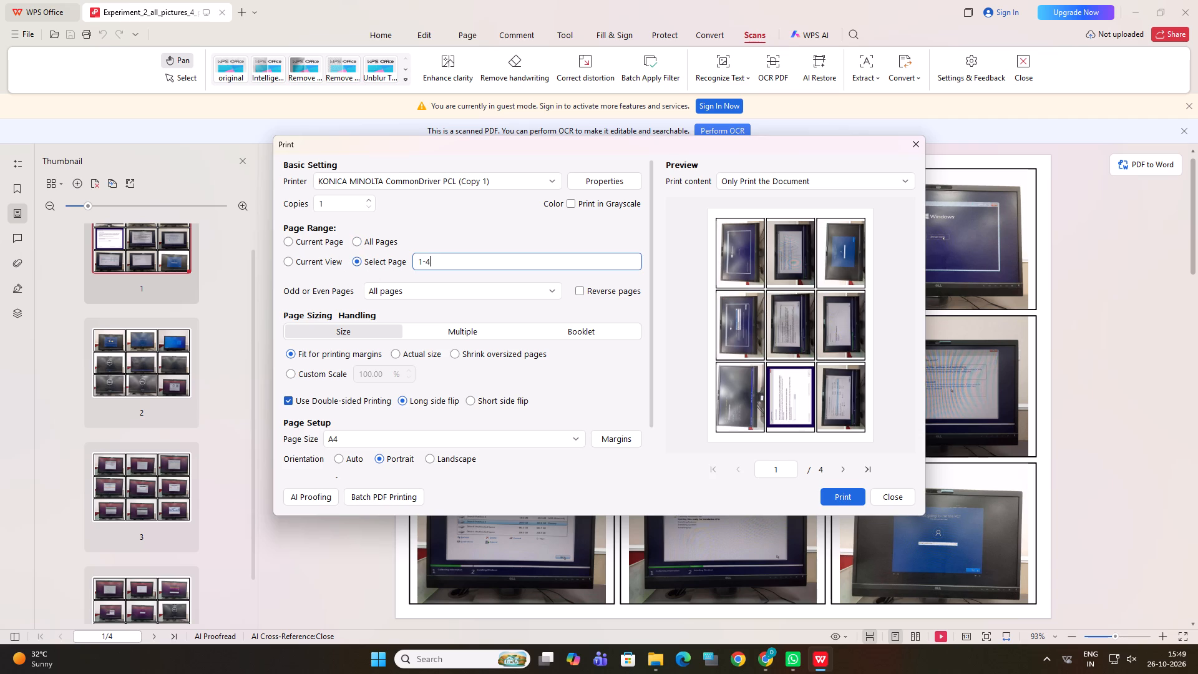
pyautogui.press('BackSpace')
pyautogui.press('BackSpace')
pyautogui.press('BackSpace')
pyautogui.press('3')
pyautogui.click(516, 227)
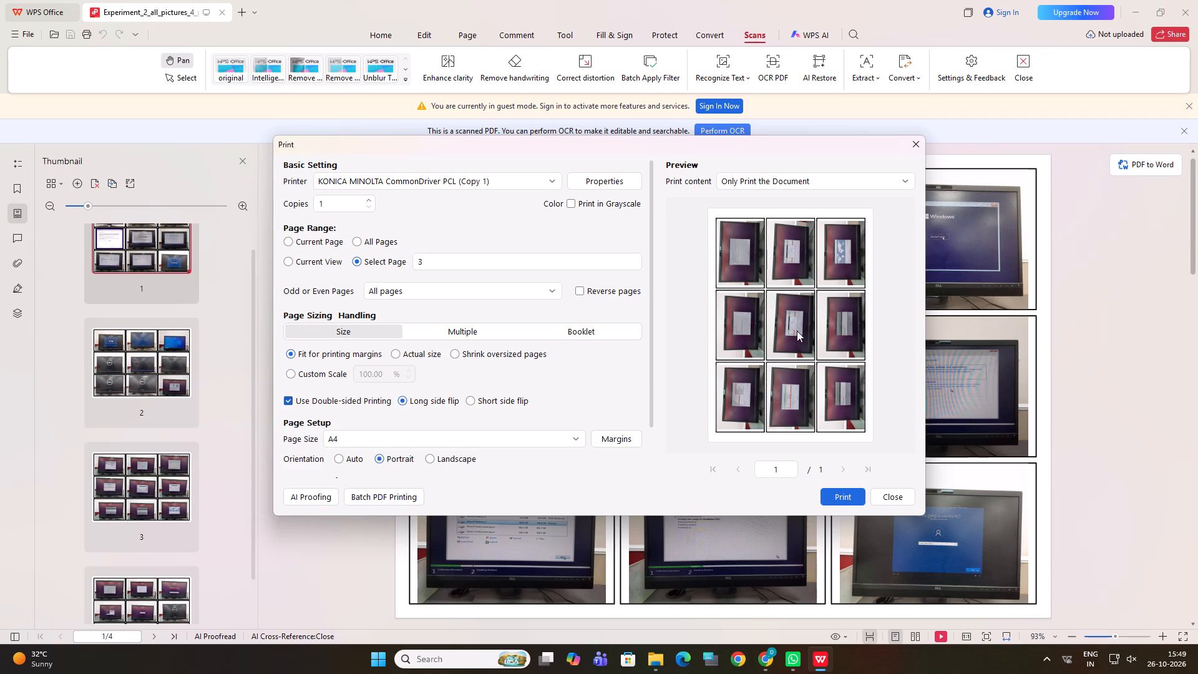
pyautogui.click(435, 454)
pyautogui.click(291, 394)
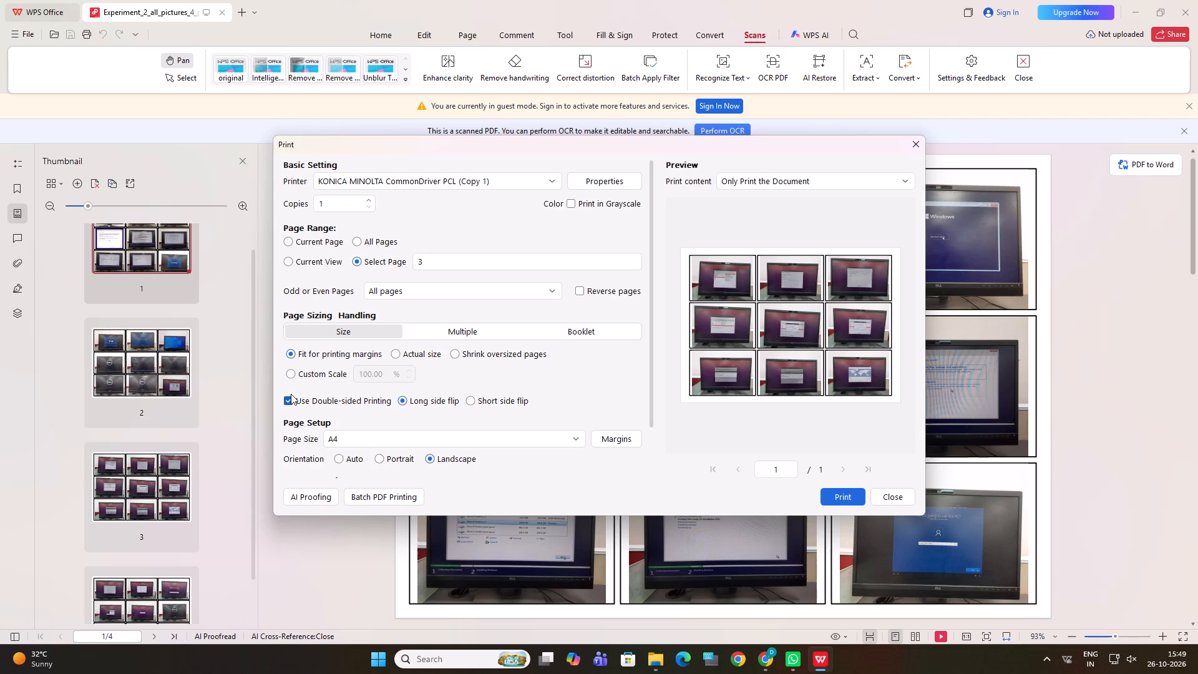
pyautogui.click(293, 399)
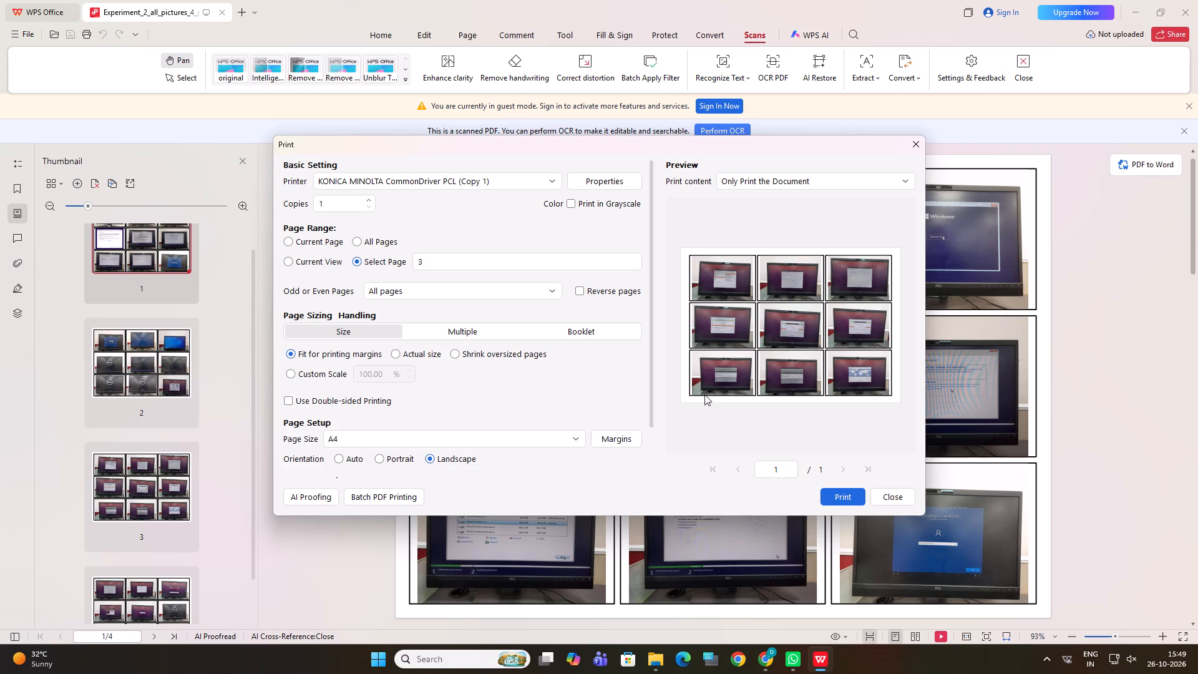
pyautogui.click(844, 494)
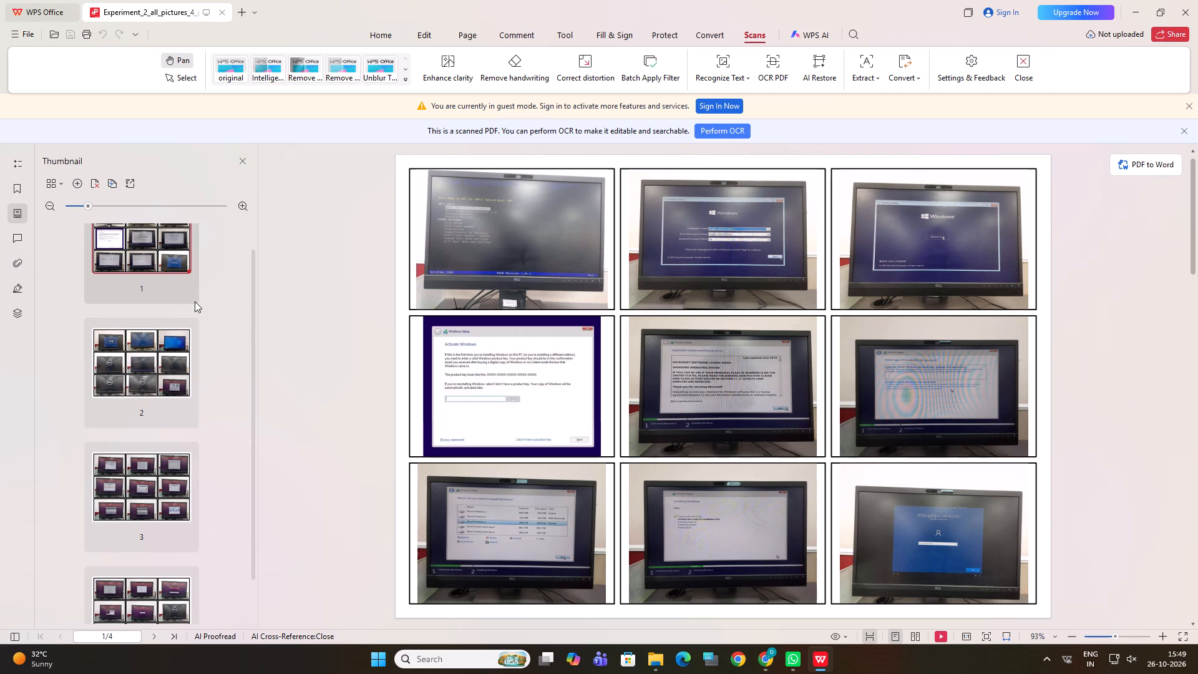
# Hide the page thumbnails beside the document.
pyautogui.click(244, 157)
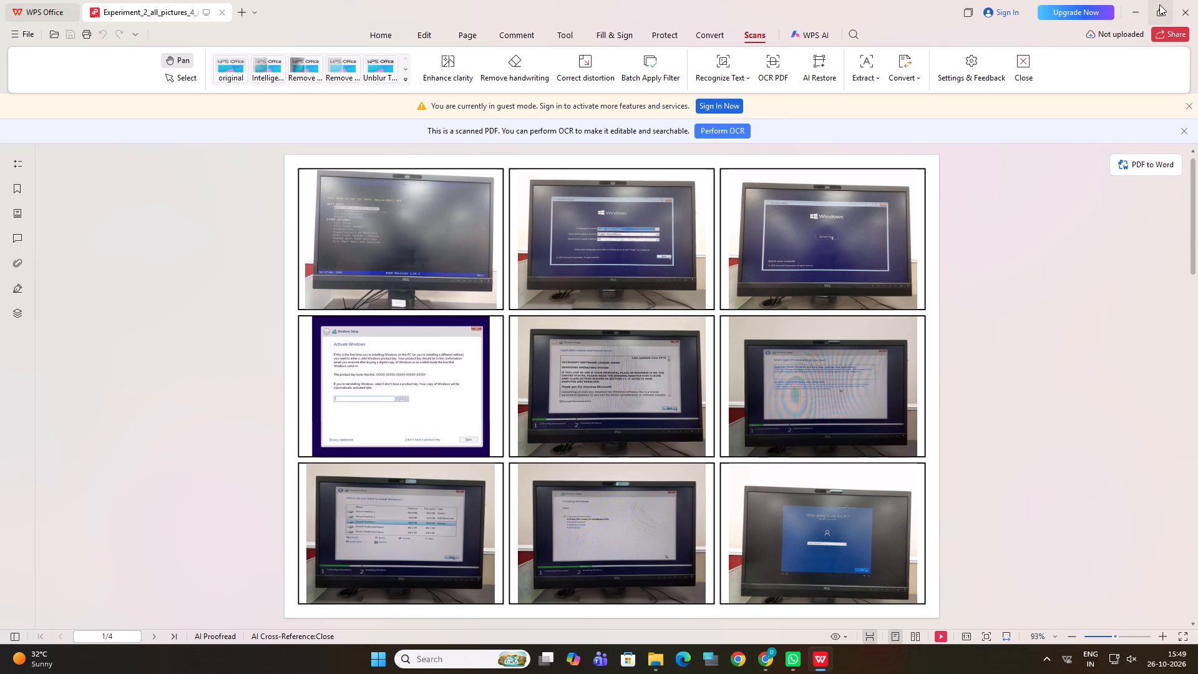
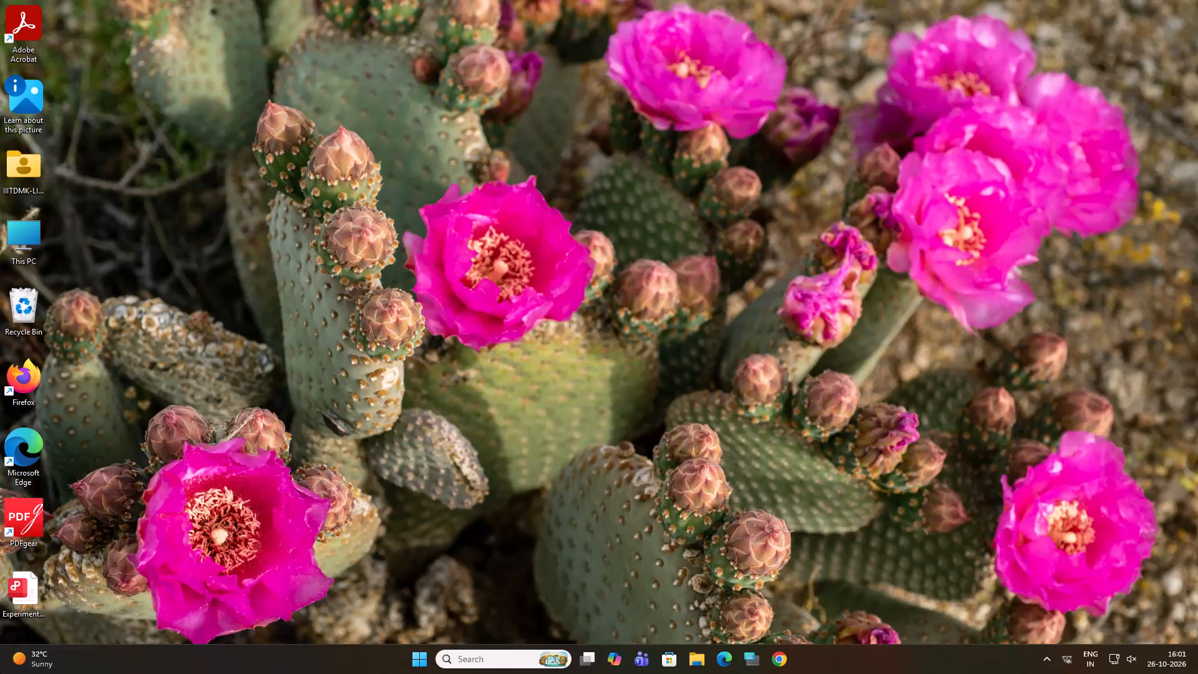
pyautogui.click(847, 665)
pyautogui.moveTo(794, 673); pyautogui.dragTo(787, 673)
pyautogui.moveTo(790, 642); pyautogui.dragTo(784, 655)
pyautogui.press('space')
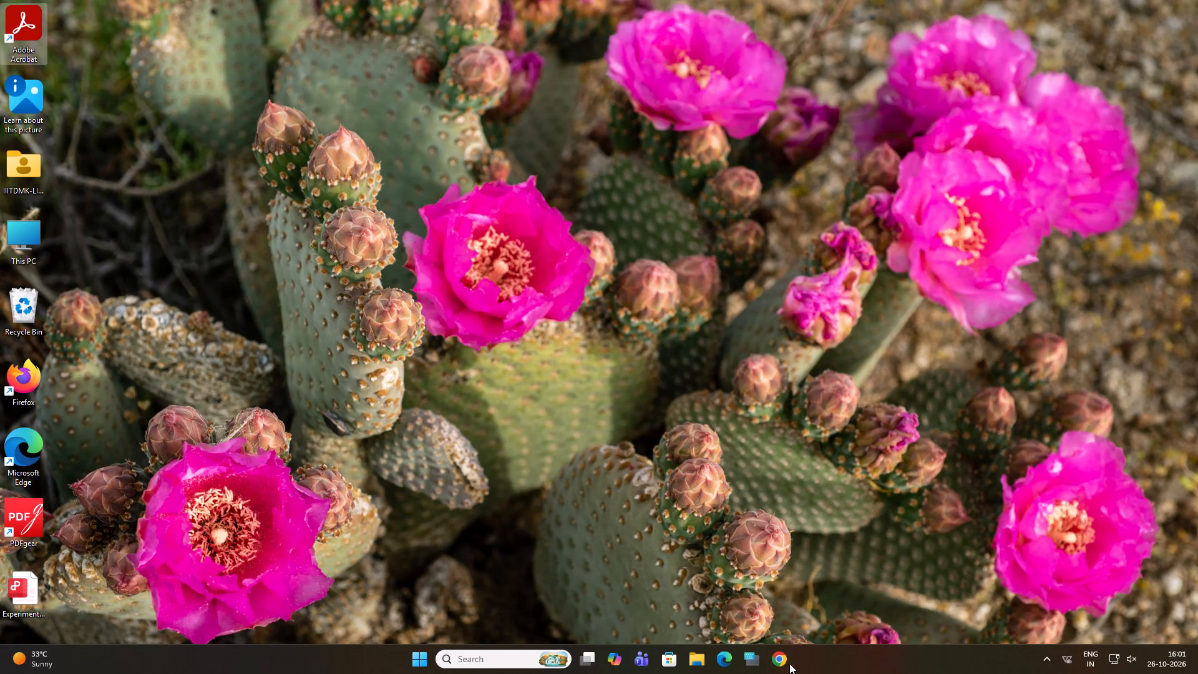
pyautogui.click(786, 653)
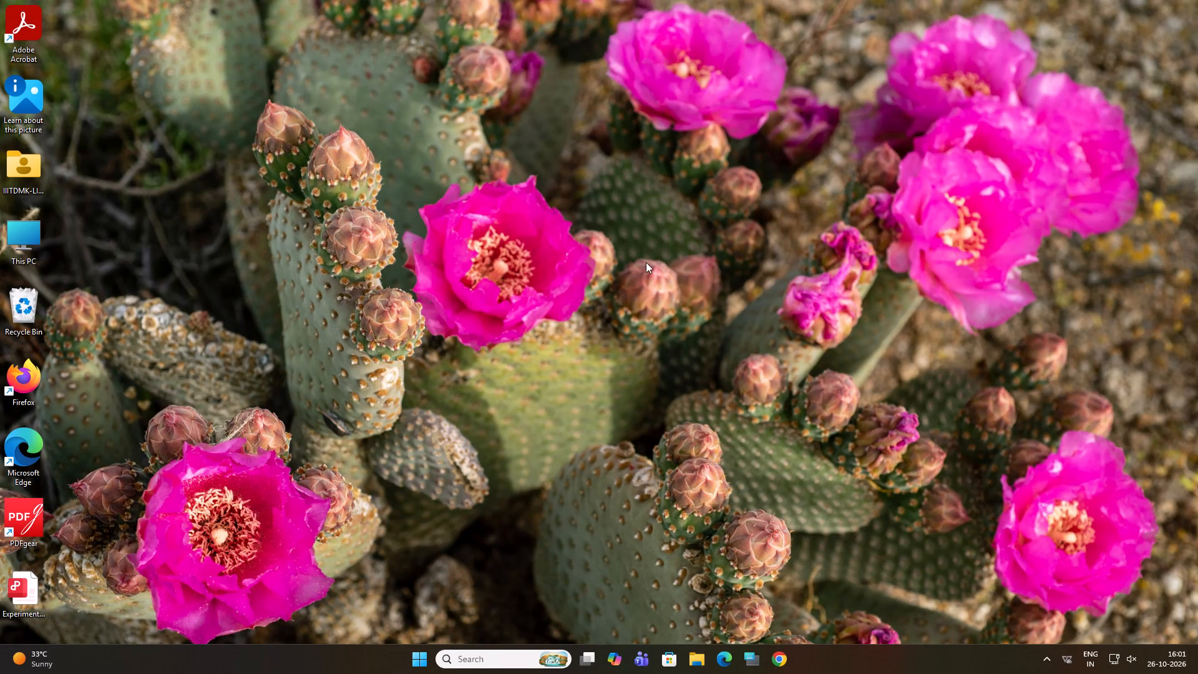
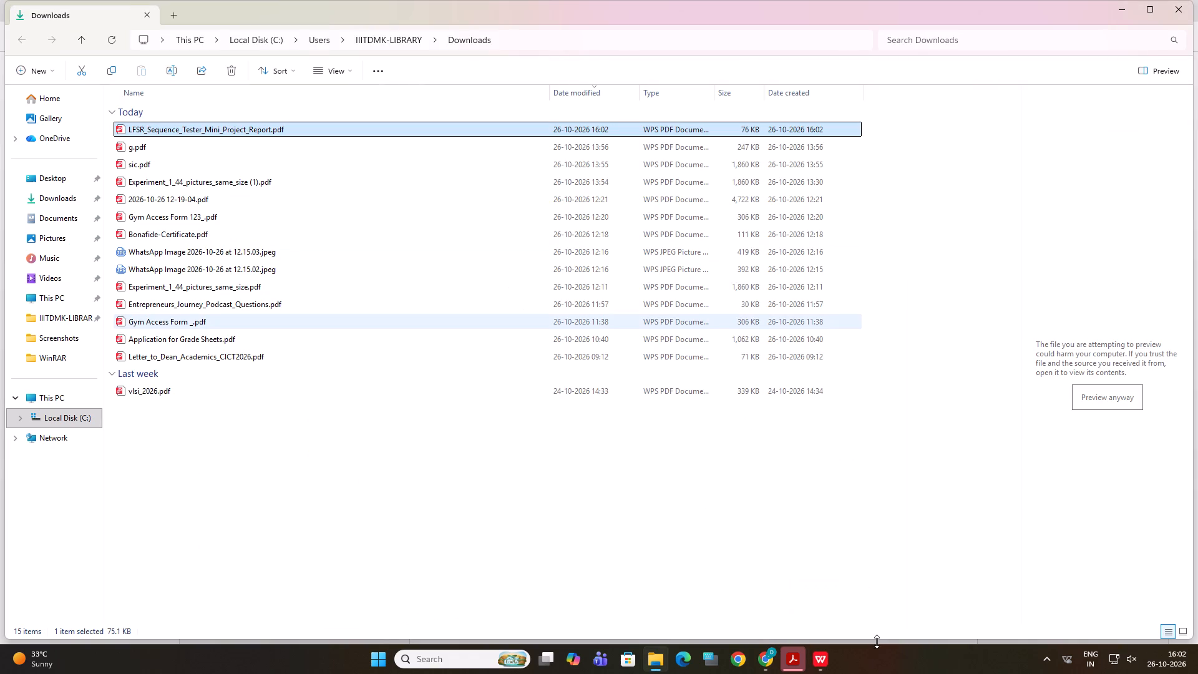
# Switch to the LFSR Sequence Tester mini project report opened in Adobe Acrobat.
pyautogui.click(800, 586)
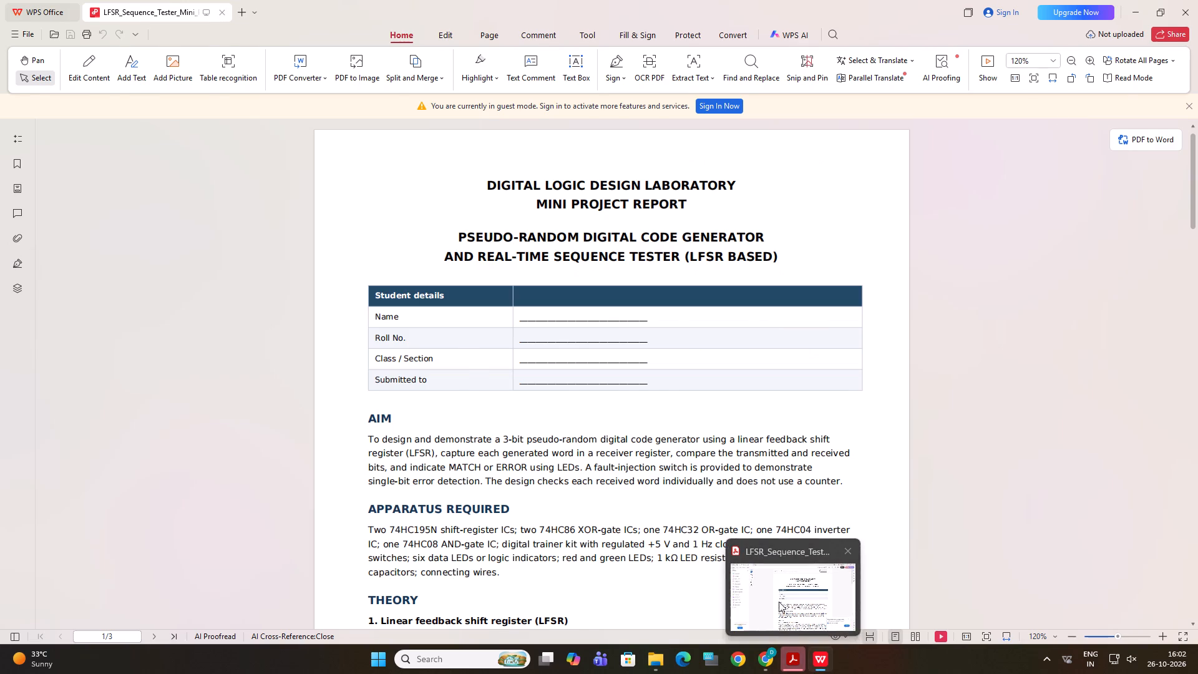
pyautogui.click(775, 587)
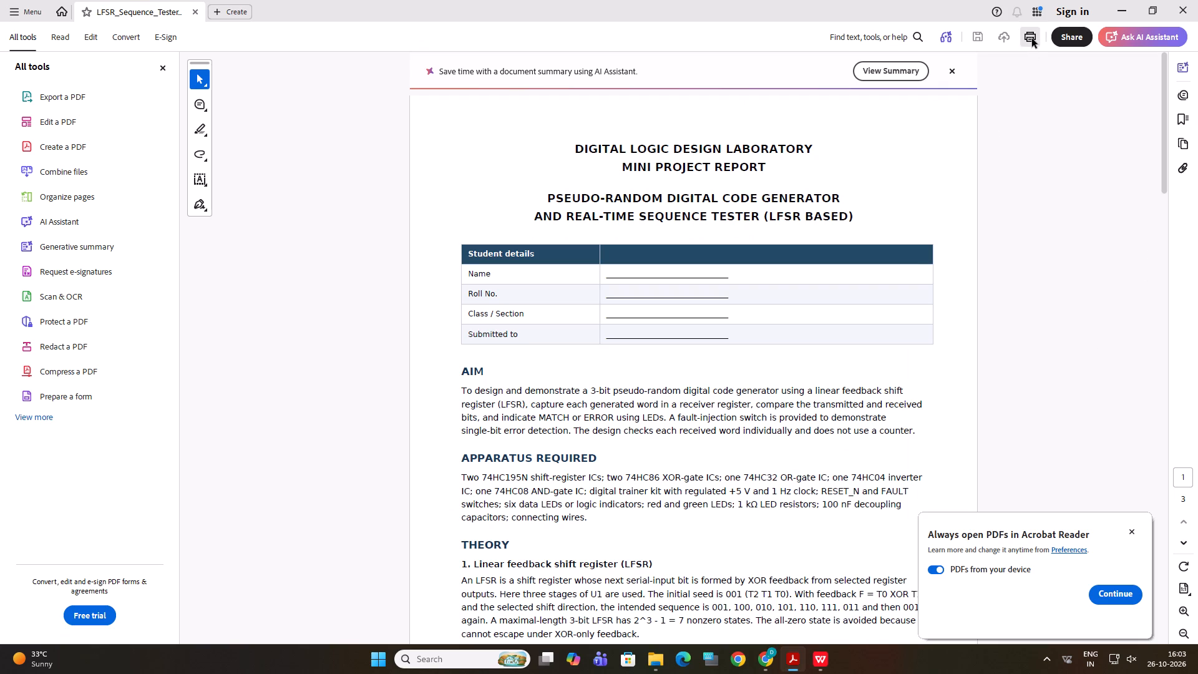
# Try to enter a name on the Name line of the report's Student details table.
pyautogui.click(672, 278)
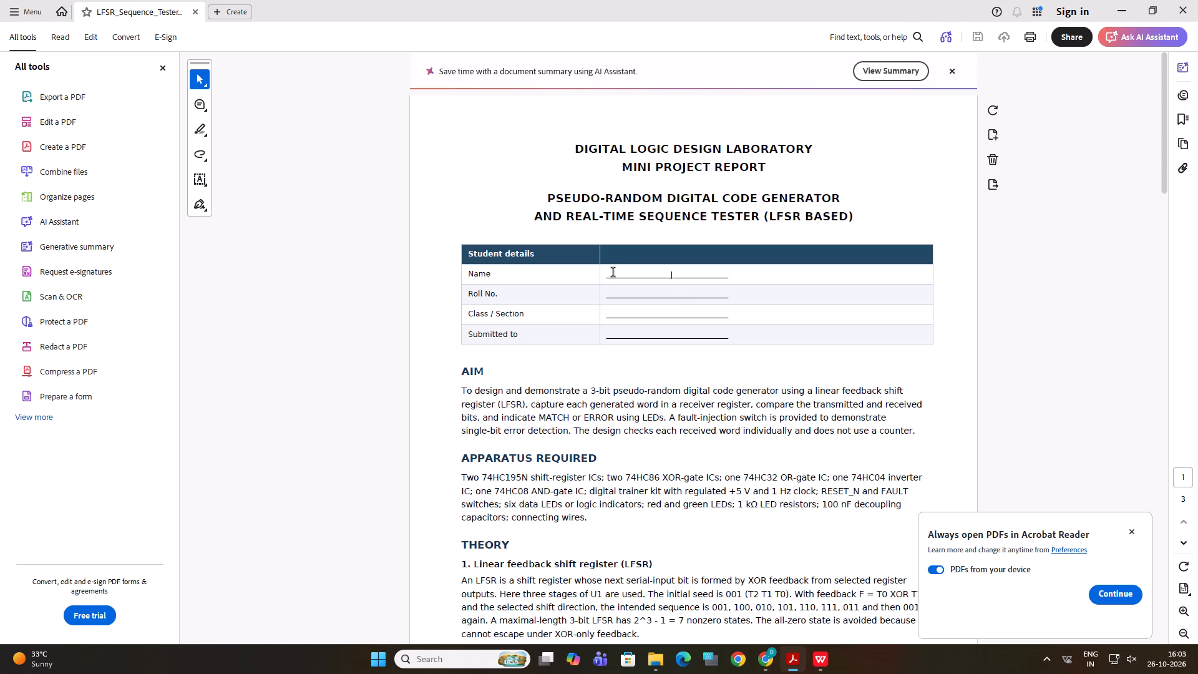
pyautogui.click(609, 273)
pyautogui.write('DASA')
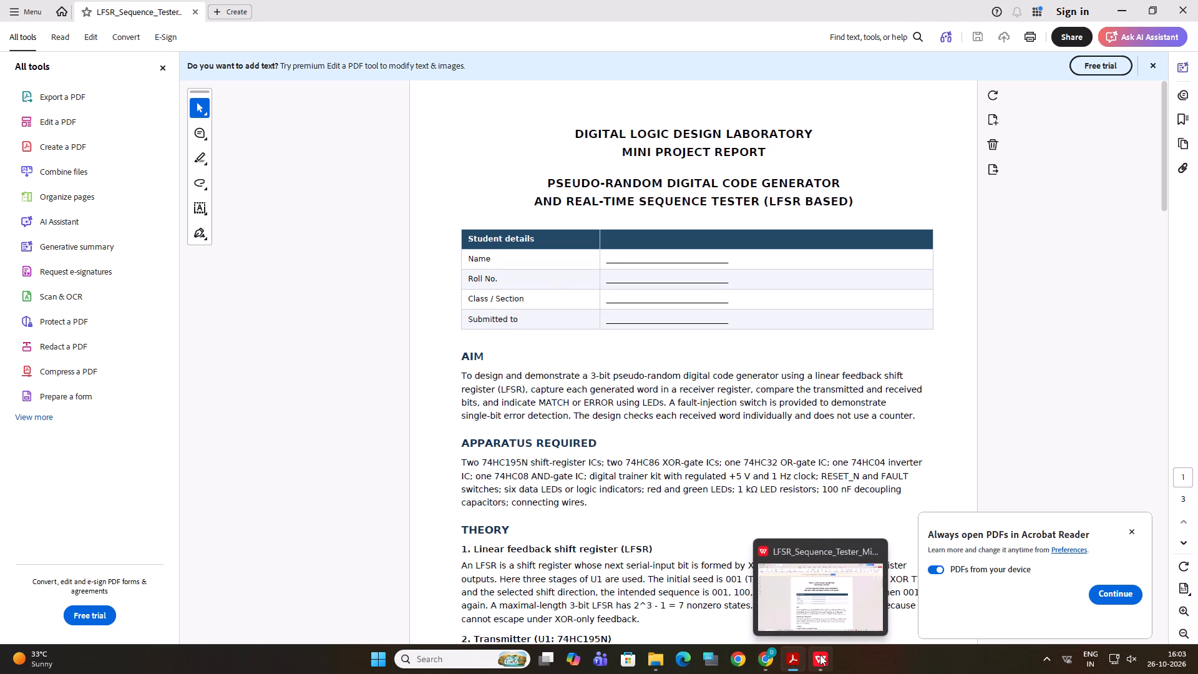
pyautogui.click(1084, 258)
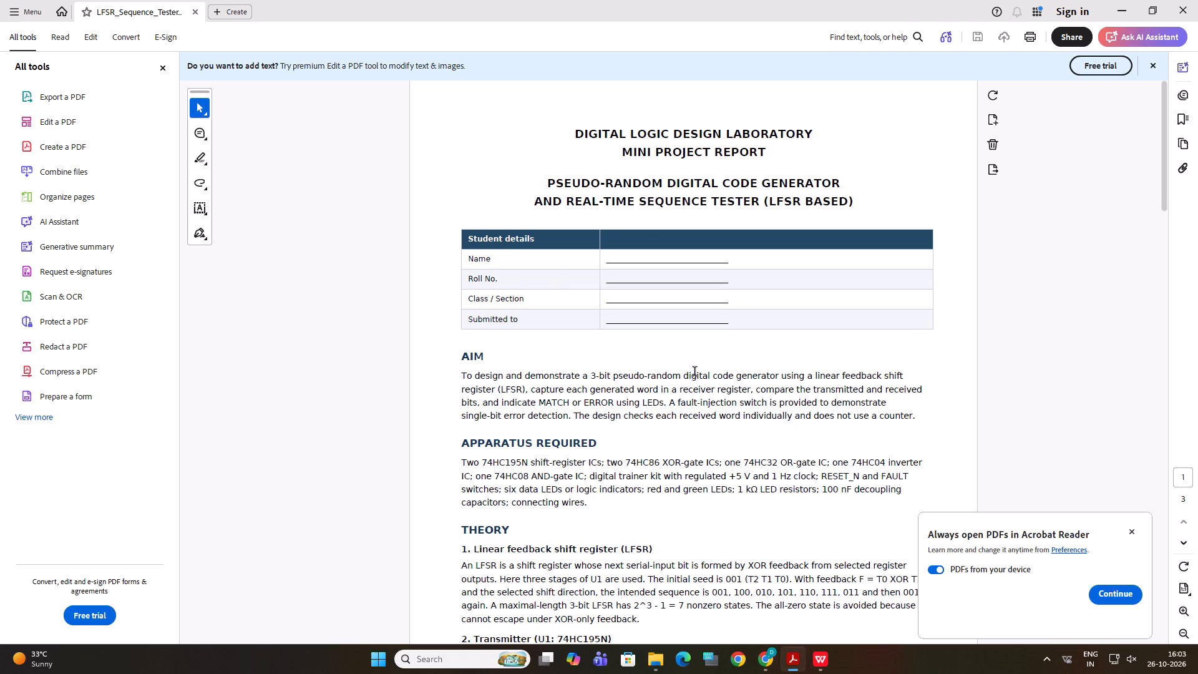
# Look through the report's pages from the theory section down to the conclusion on page 3.
pyautogui.scroll(-9, 670, 404)
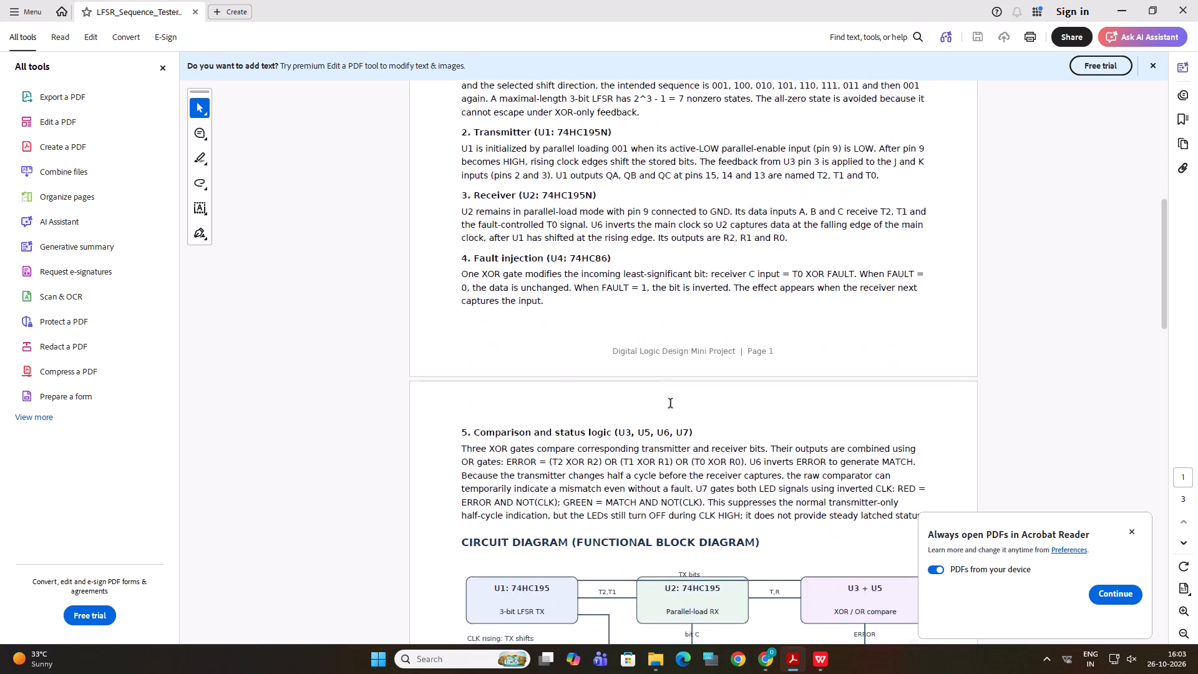
pyautogui.scroll(-15, 671, 404)
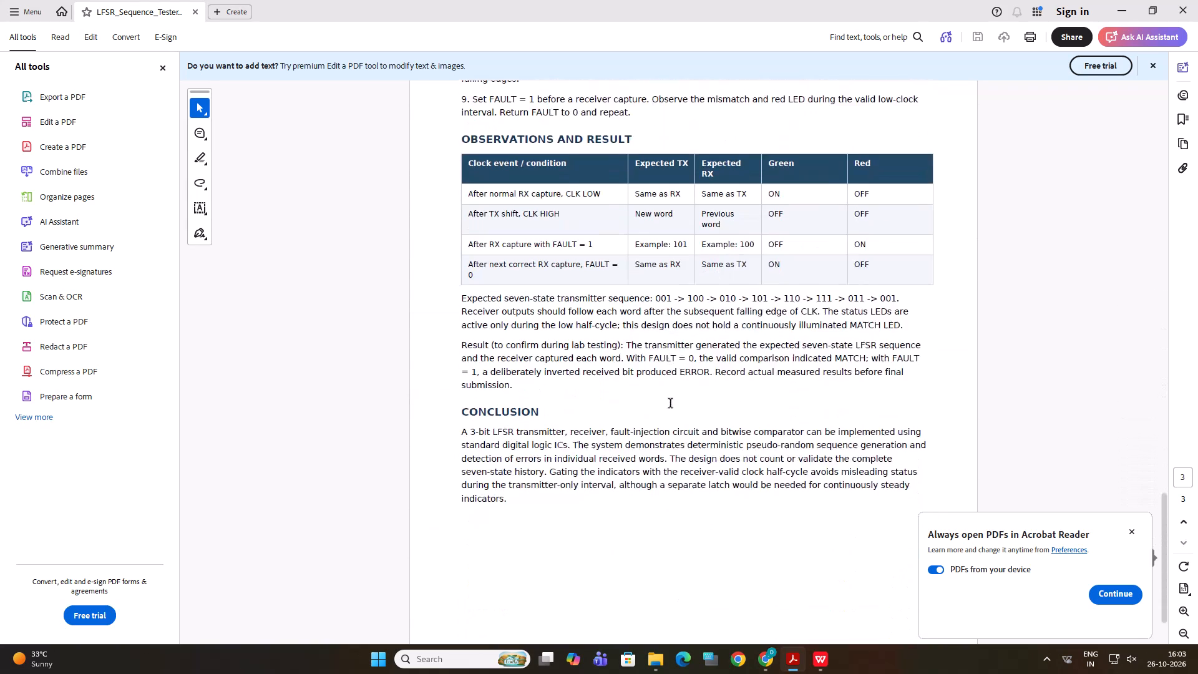
# Print one grayscale copy of all the report's pages, double-sided and flipped on the long edge, on the Konica Minolta printer.
pyautogui.click(1029, 37)
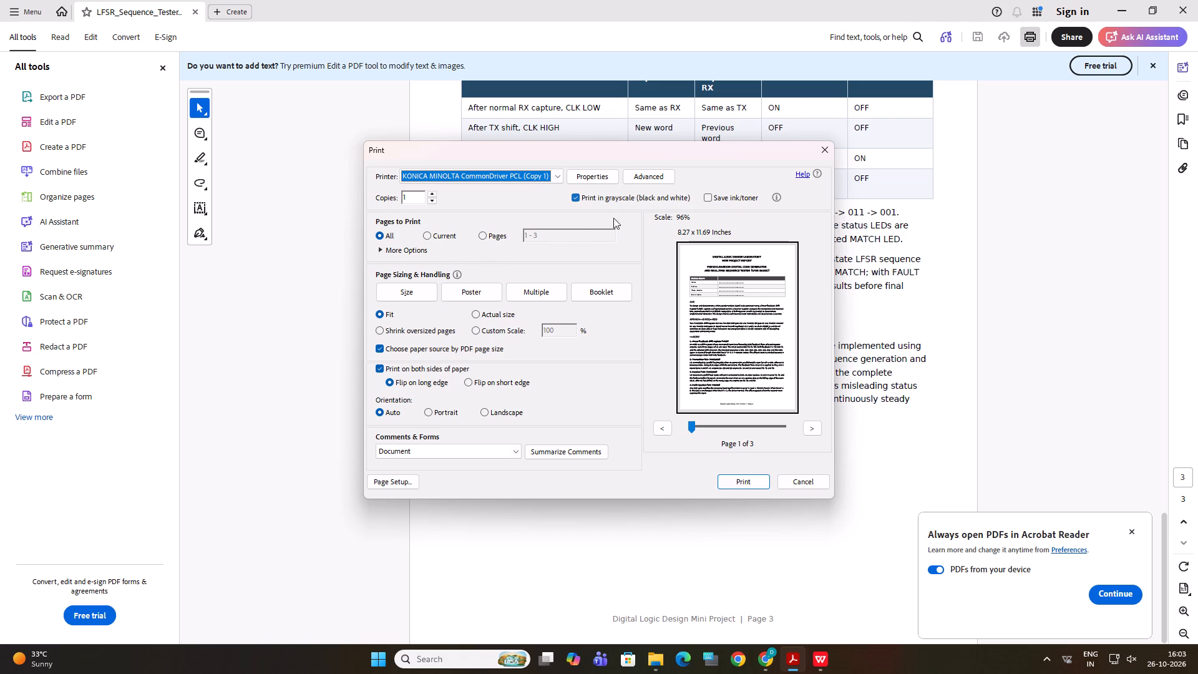
pyautogui.click(743, 480)
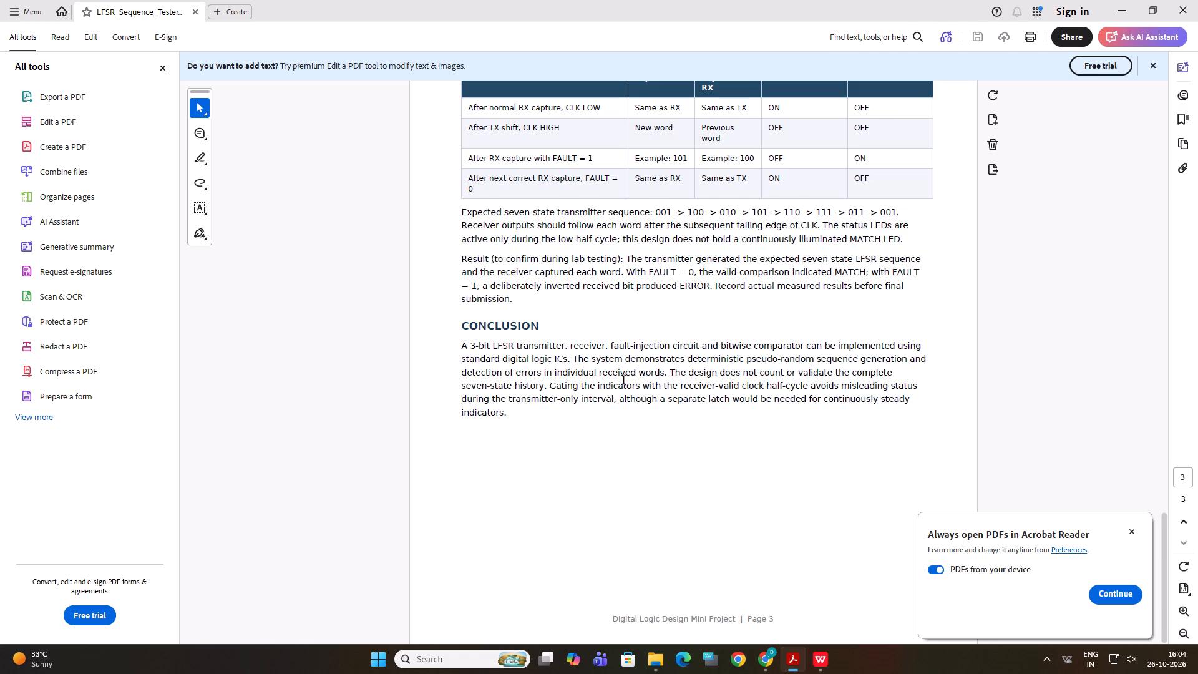
# Reopen the print settings for the mini project report.
pyautogui.click(1023, 35)
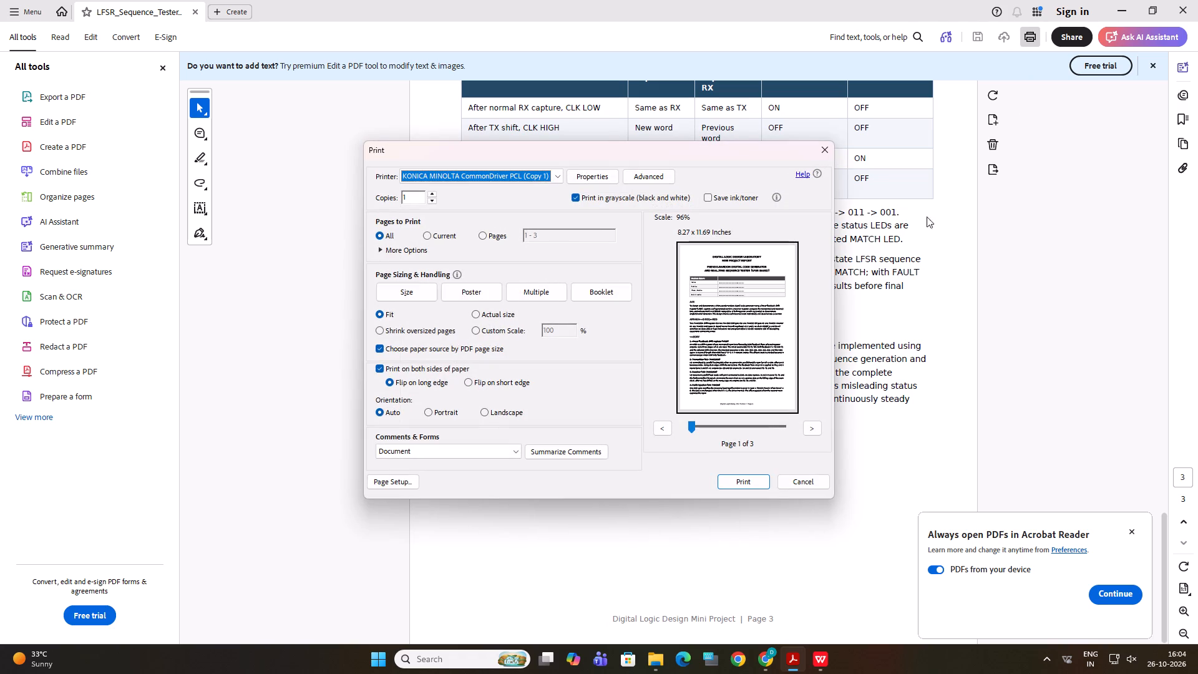
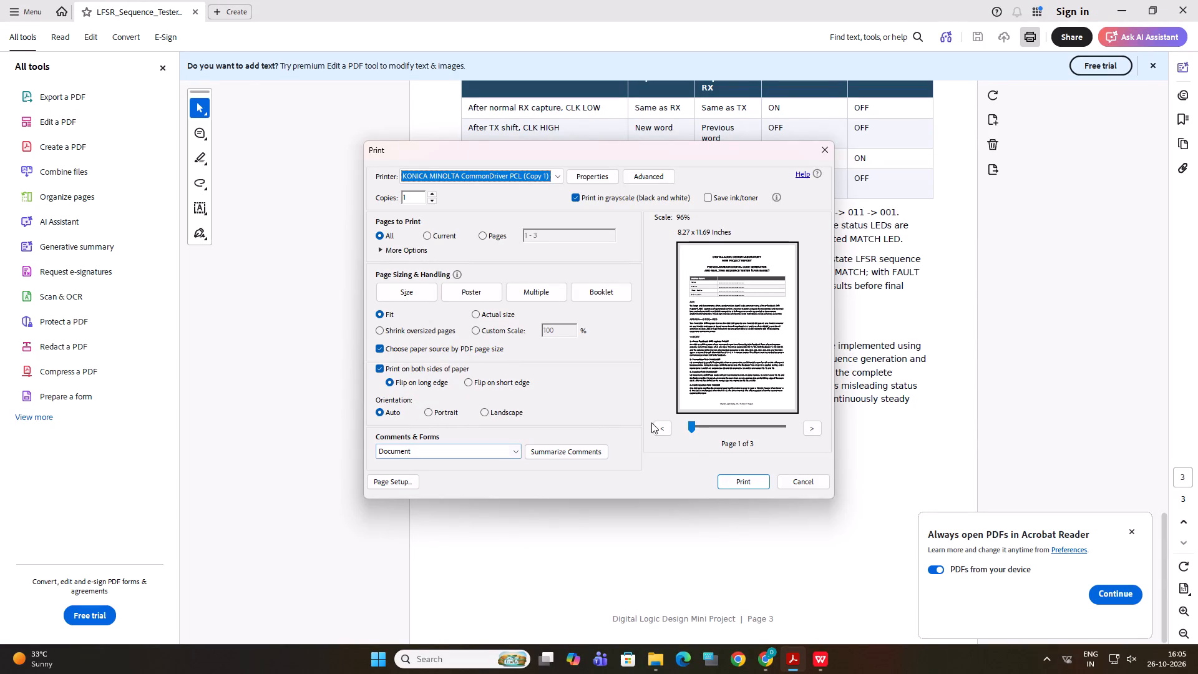
# Turn off printing on both sides of the paper in the mini project report's print settings.
pyautogui.click(711, 428)
pyautogui.moveTo(689, 426); pyautogui.dragTo(782, 424)
pyautogui.click(782, 424)
pyautogui.moveTo(776, 424); pyautogui.dragTo(685, 431)
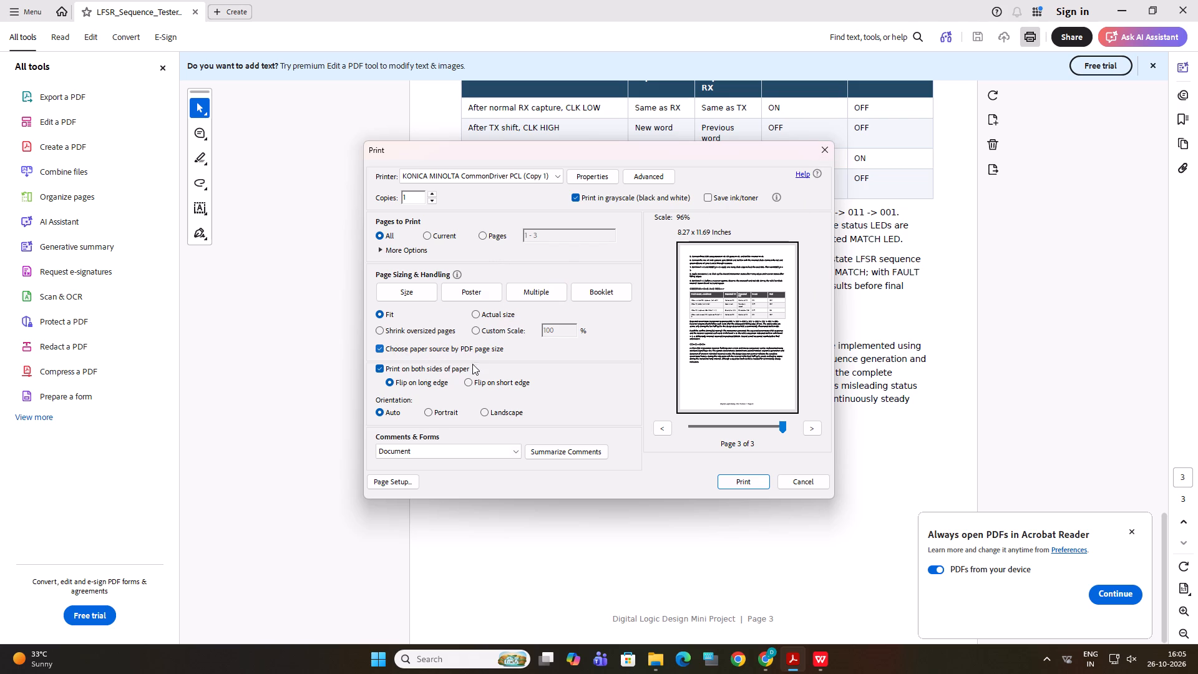
pyautogui.click(423, 371)
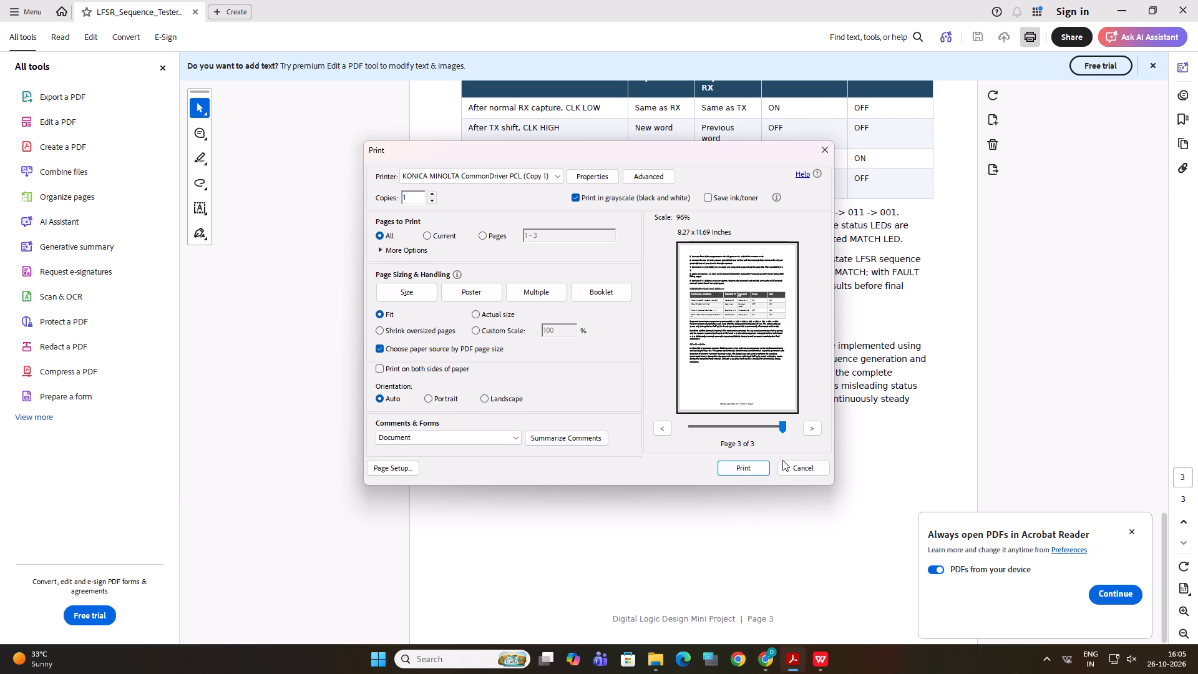
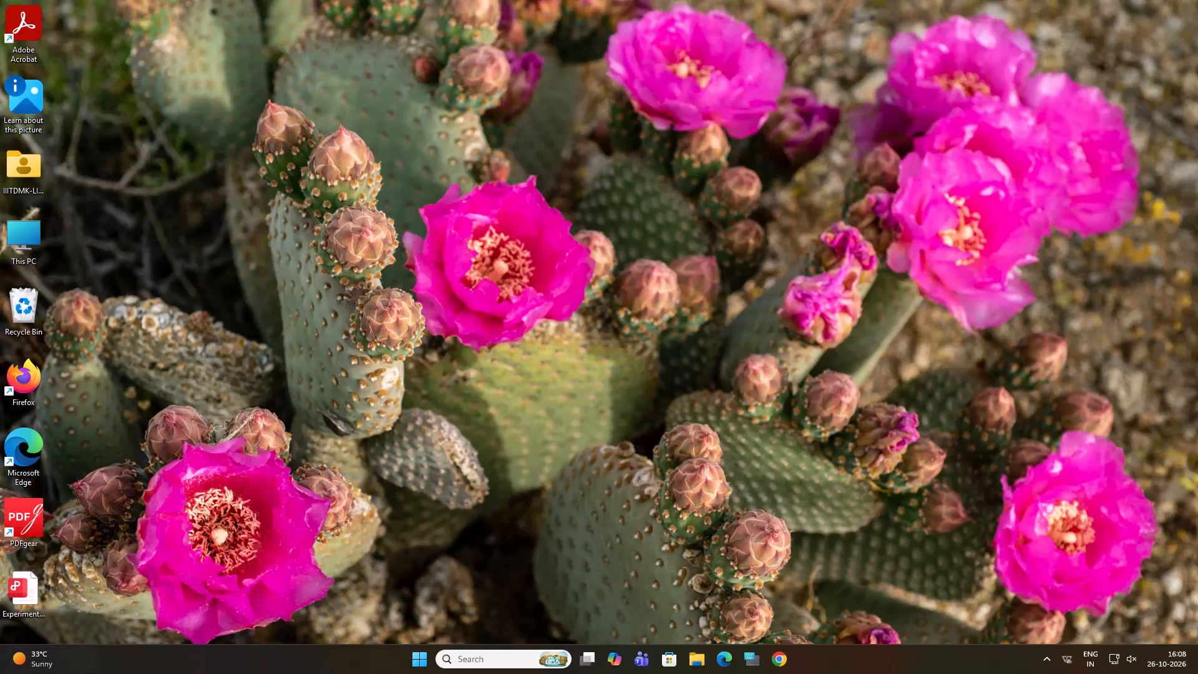
# Open the Microsoft Edge browser from the desktop.
pyautogui.doubleClick(24, 439)
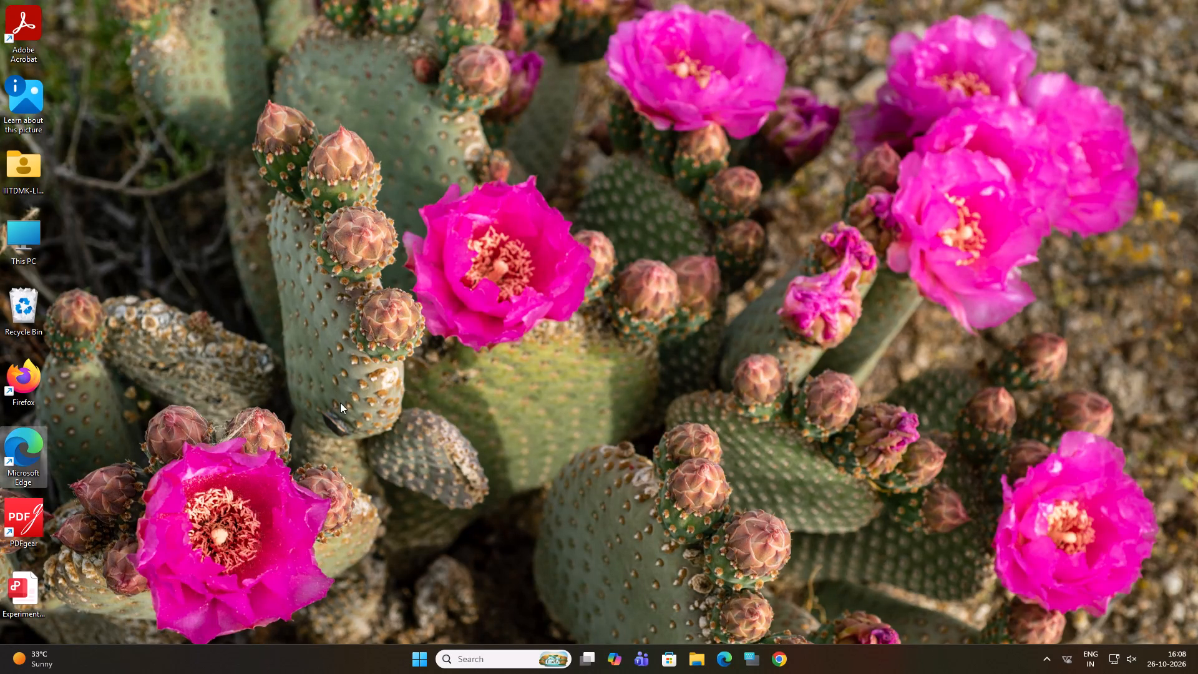
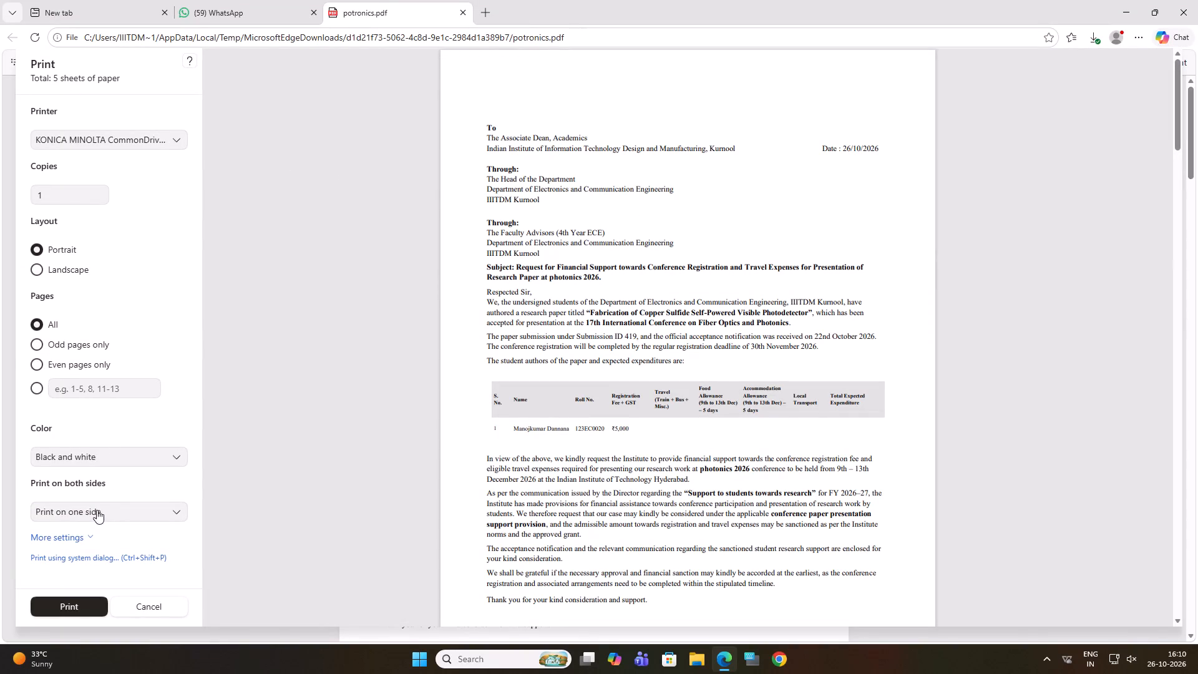
# Set potronics.pdf to print on both sides, flipping on the long edge, and send it to the Konica Minolta printer.
pyautogui.click(94, 512)
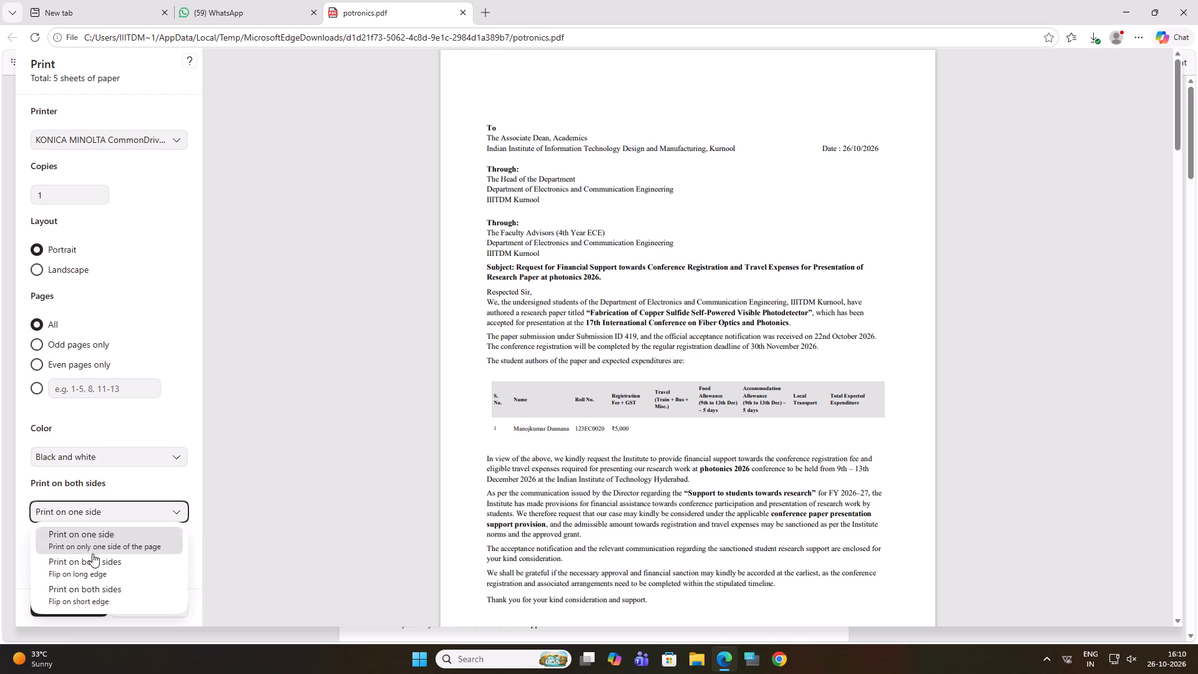
pyautogui.click(114, 562)
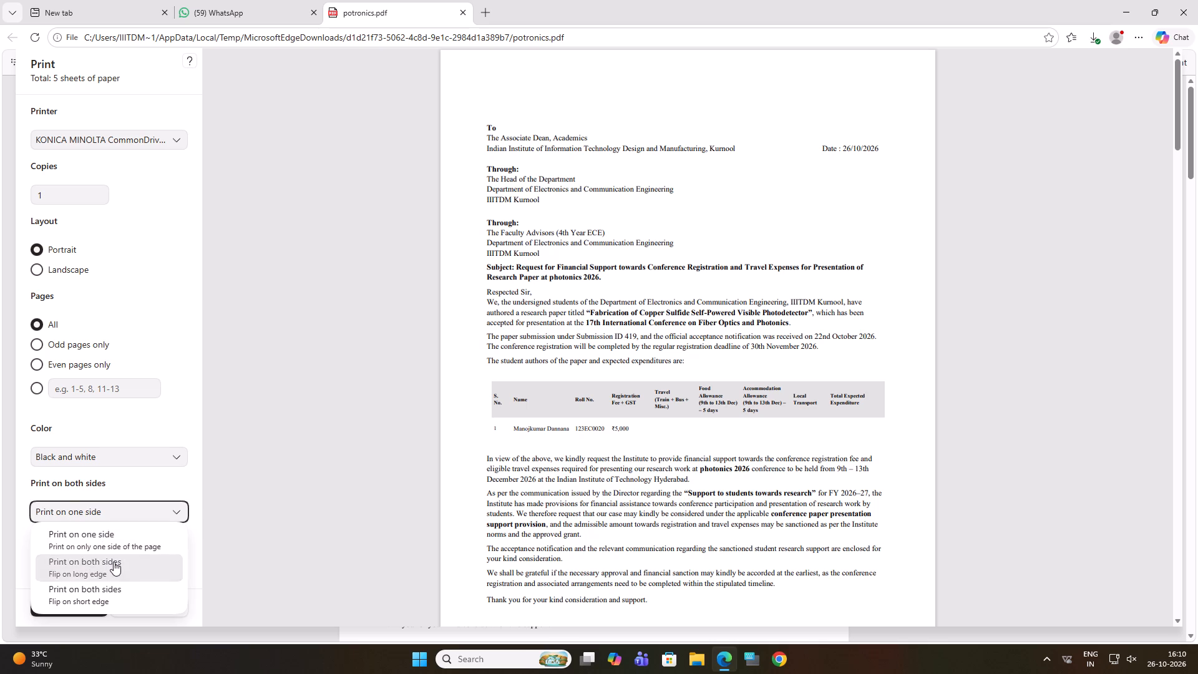
pyautogui.scroll(5, 160, 361)
pyautogui.scroll(2, 119, 198)
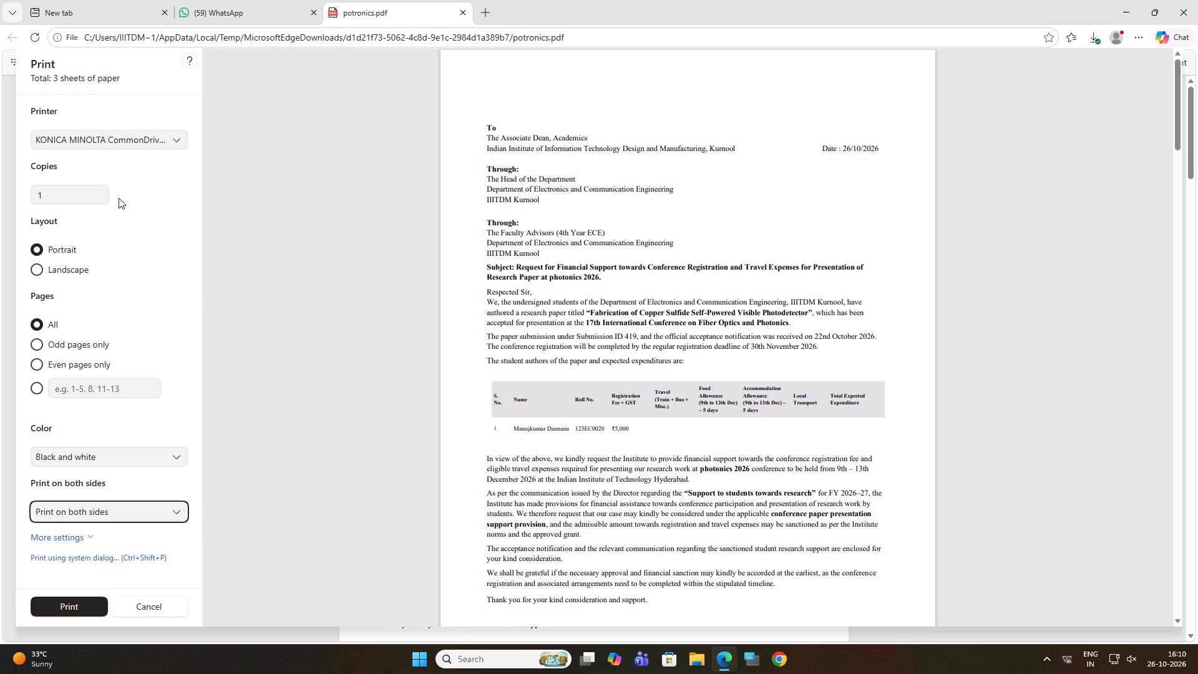
pyautogui.scroll(1, 119, 198)
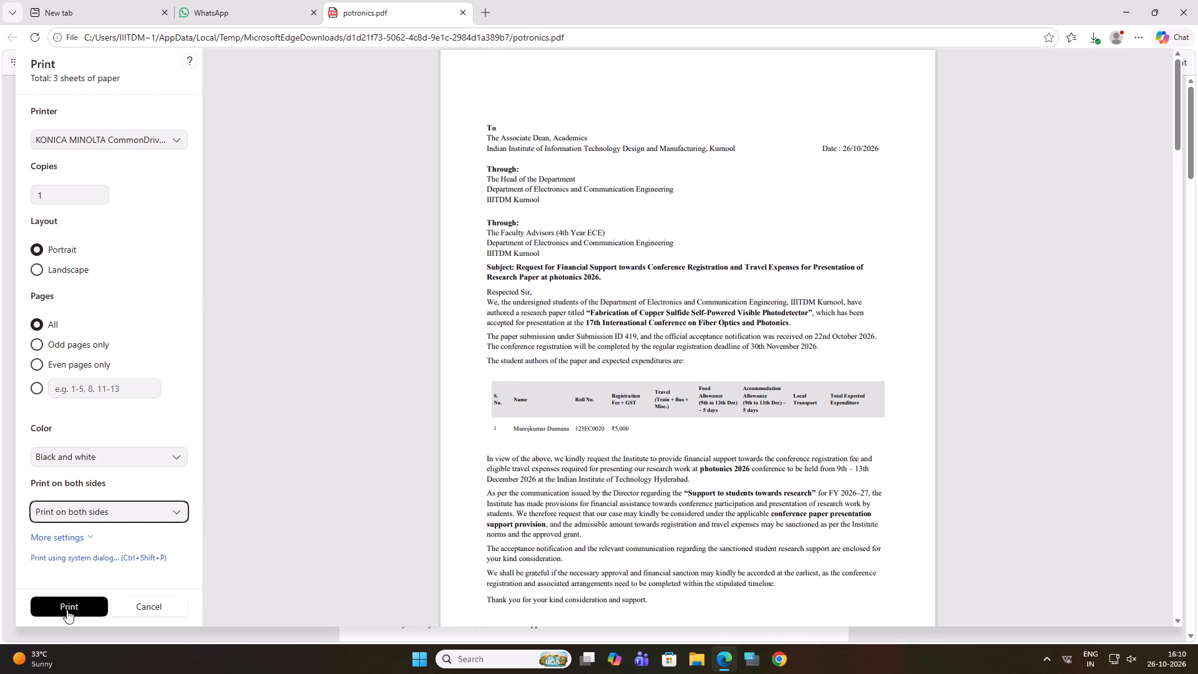
pyautogui.click(67, 610)
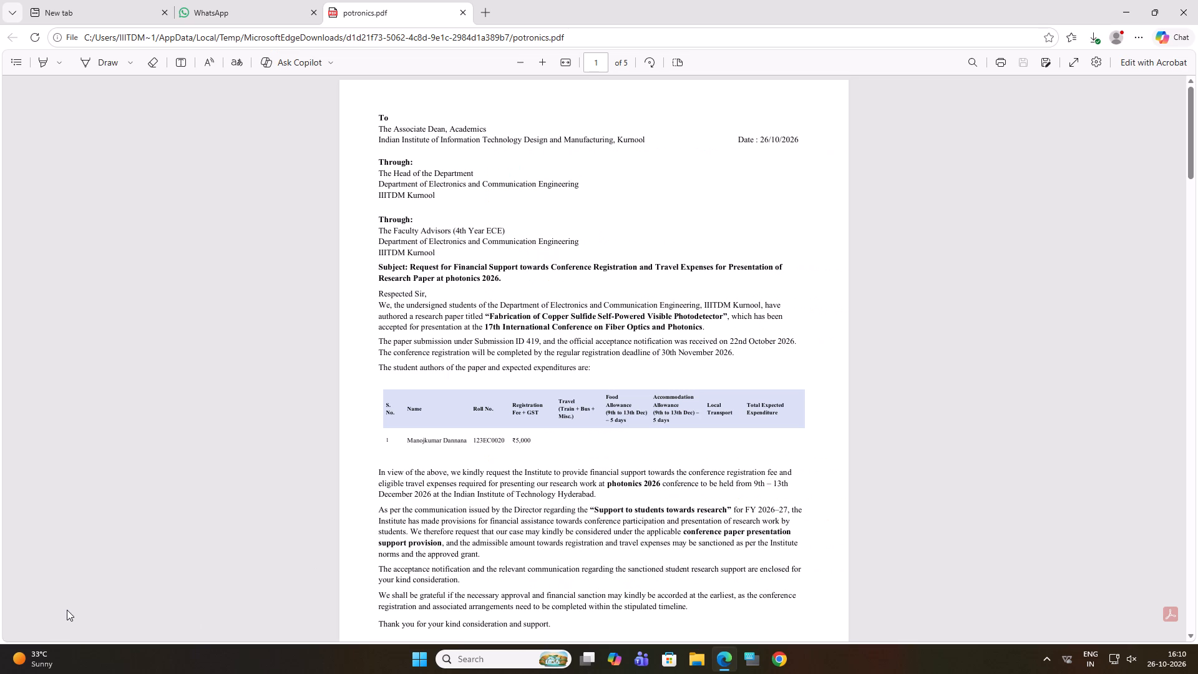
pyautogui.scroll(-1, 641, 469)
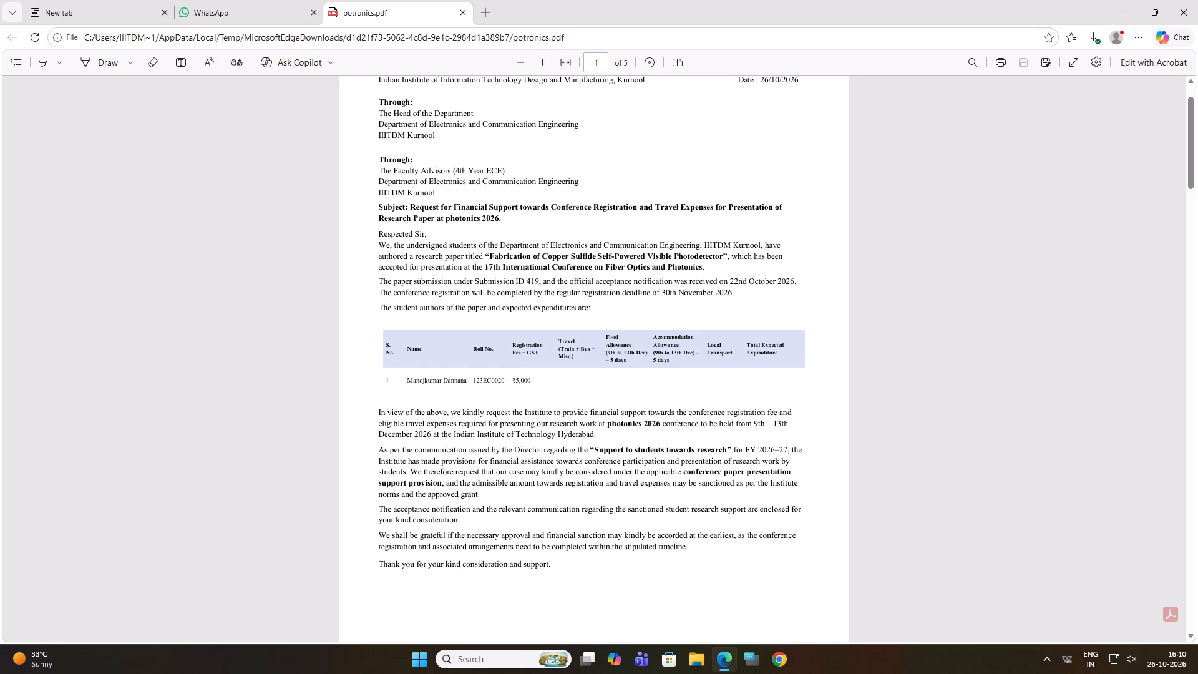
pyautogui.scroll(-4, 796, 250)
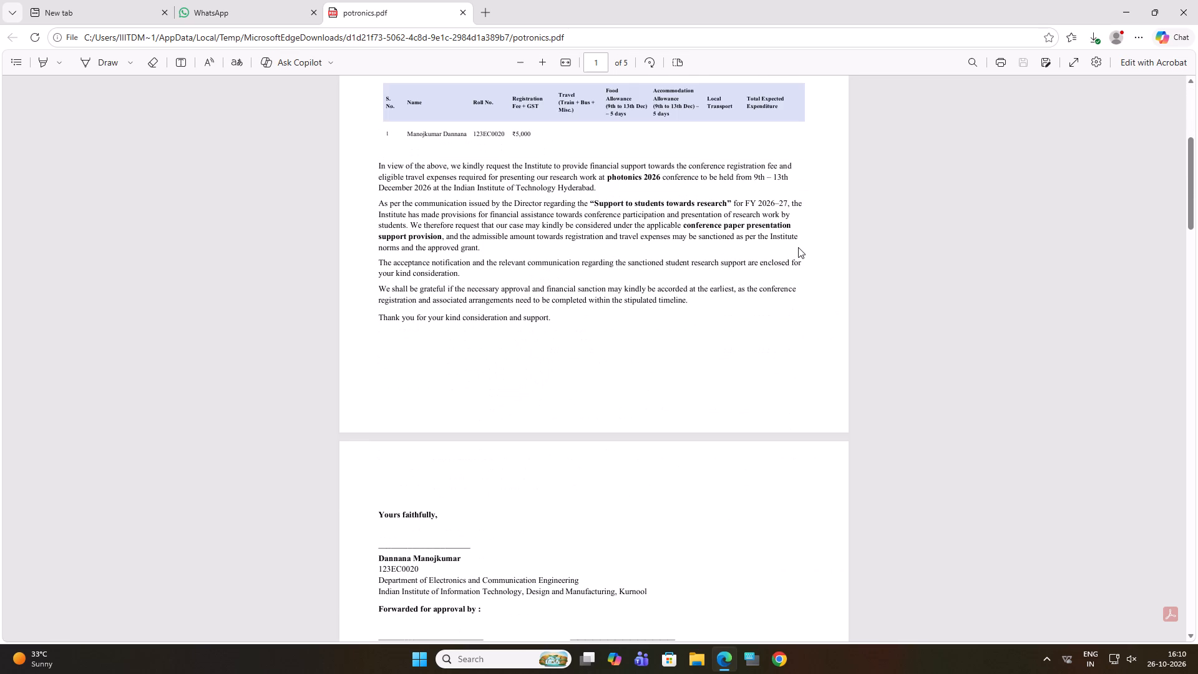
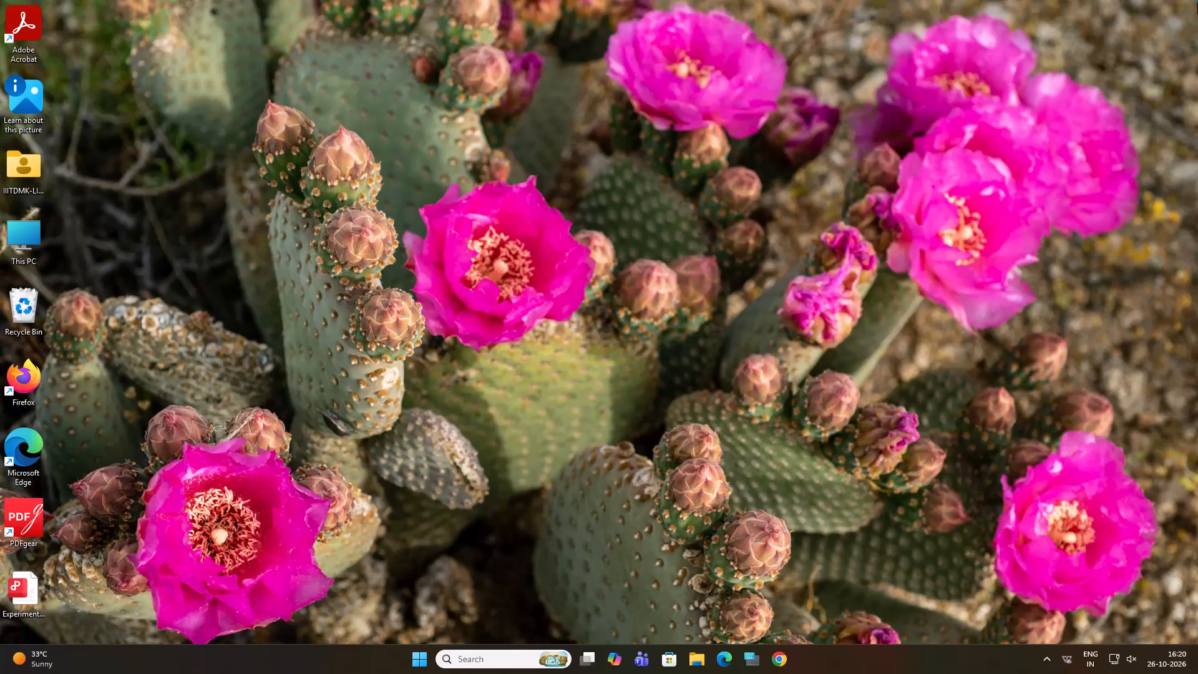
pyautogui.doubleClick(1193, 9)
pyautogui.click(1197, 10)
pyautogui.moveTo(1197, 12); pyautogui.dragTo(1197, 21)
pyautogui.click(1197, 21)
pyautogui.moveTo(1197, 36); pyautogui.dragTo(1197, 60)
# Open Gym Access Form 123_.pdf from the Downloads folder and look through the form from top to signature area.
pyautogui.click(697, 659)
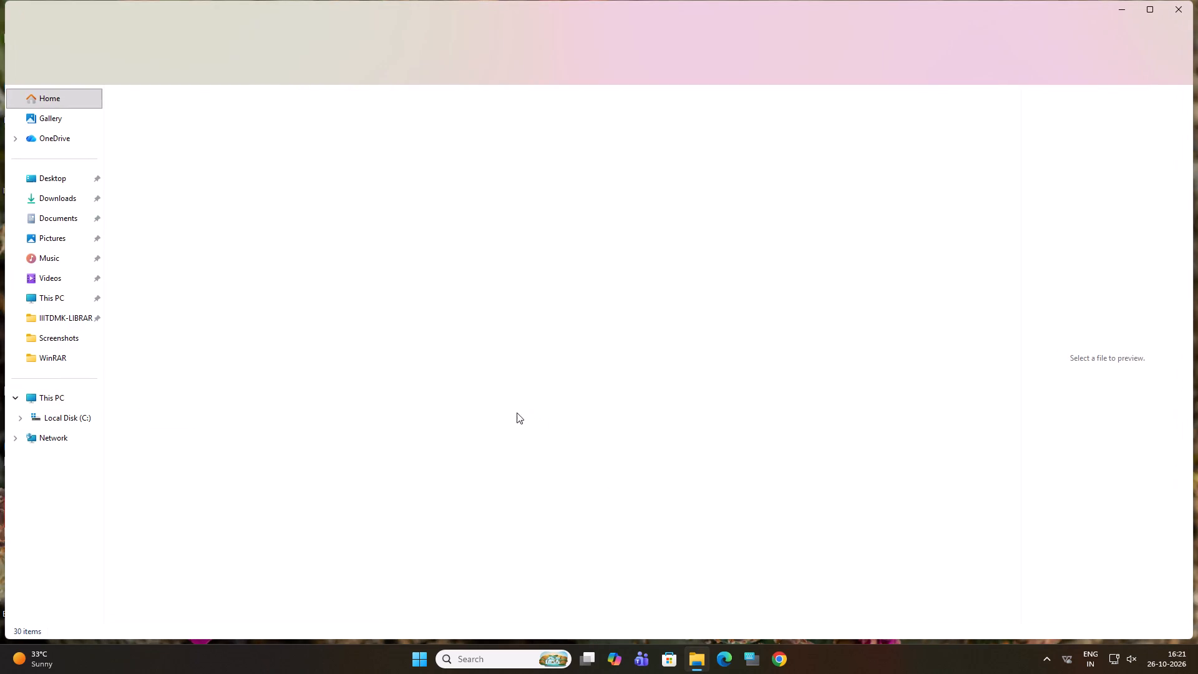
pyautogui.scroll(-1, 199, 316)
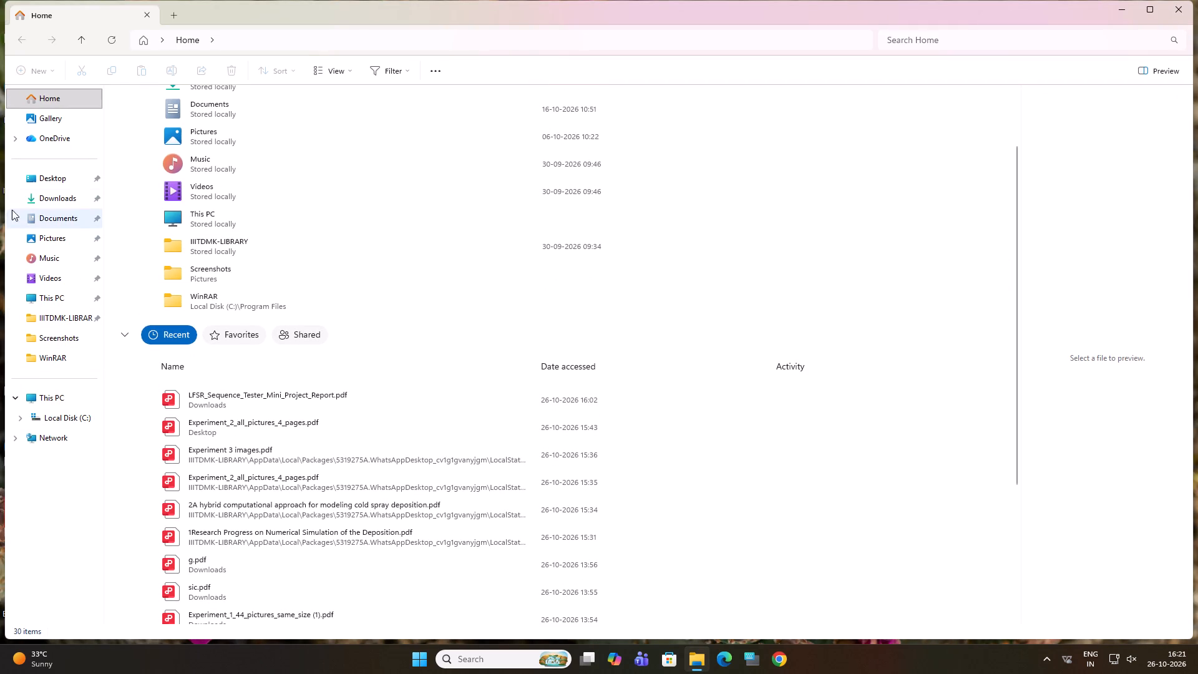
pyautogui.click(46, 203)
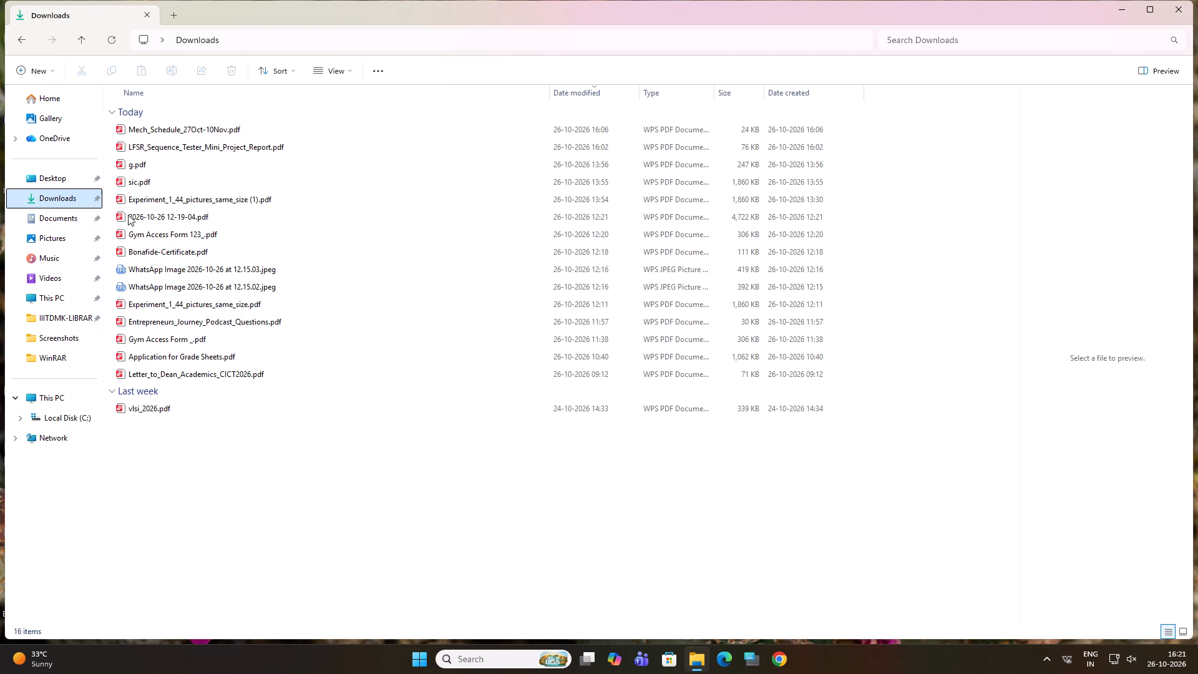
pyautogui.doubleClick(166, 236)
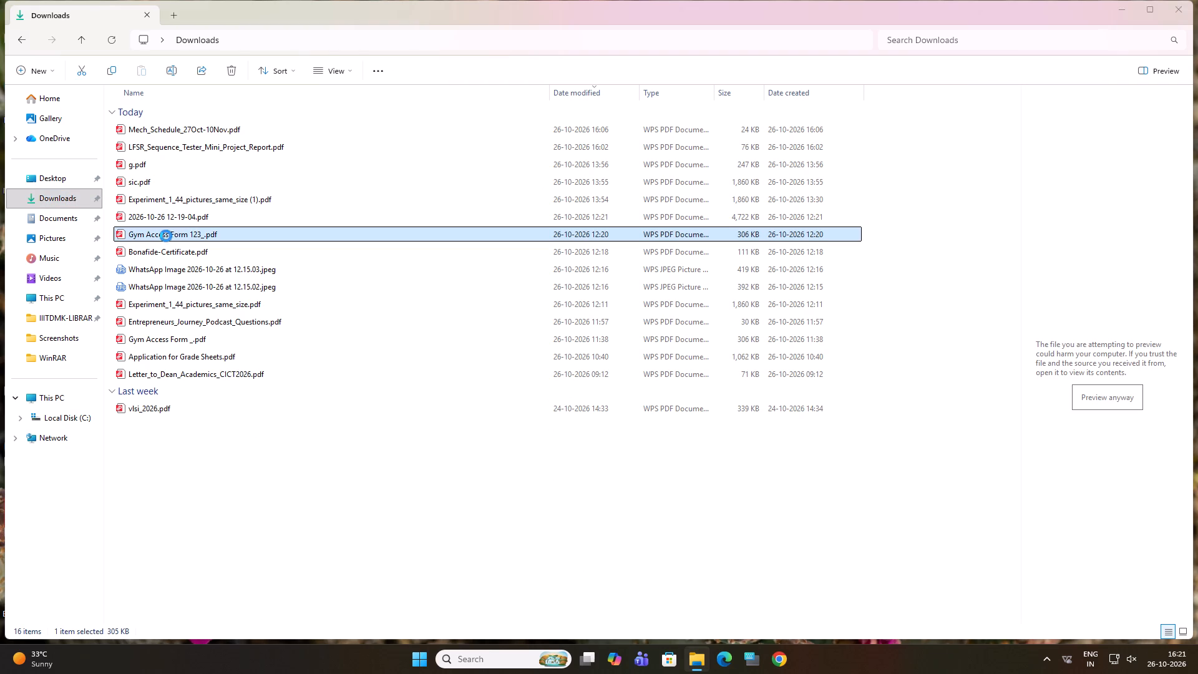
pyautogui.scroll(-2, 456, 268)
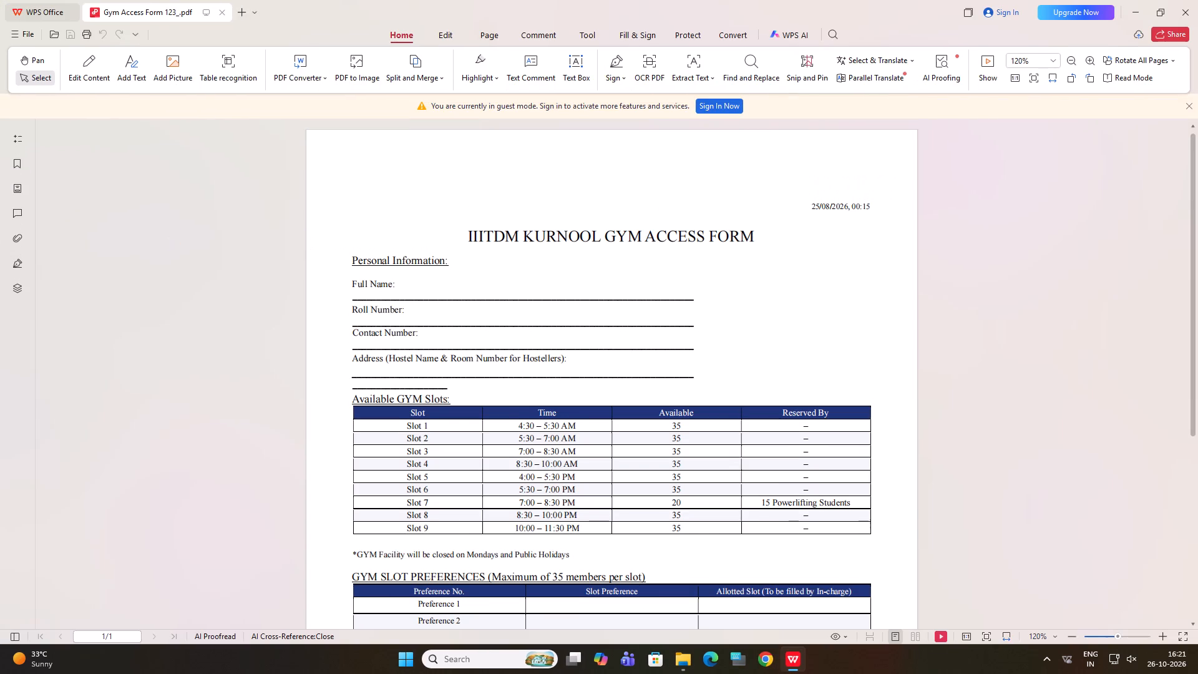
pyautogui.scroll(-4, 456, 268)
pyautogui.scroll(2, 456, 268)
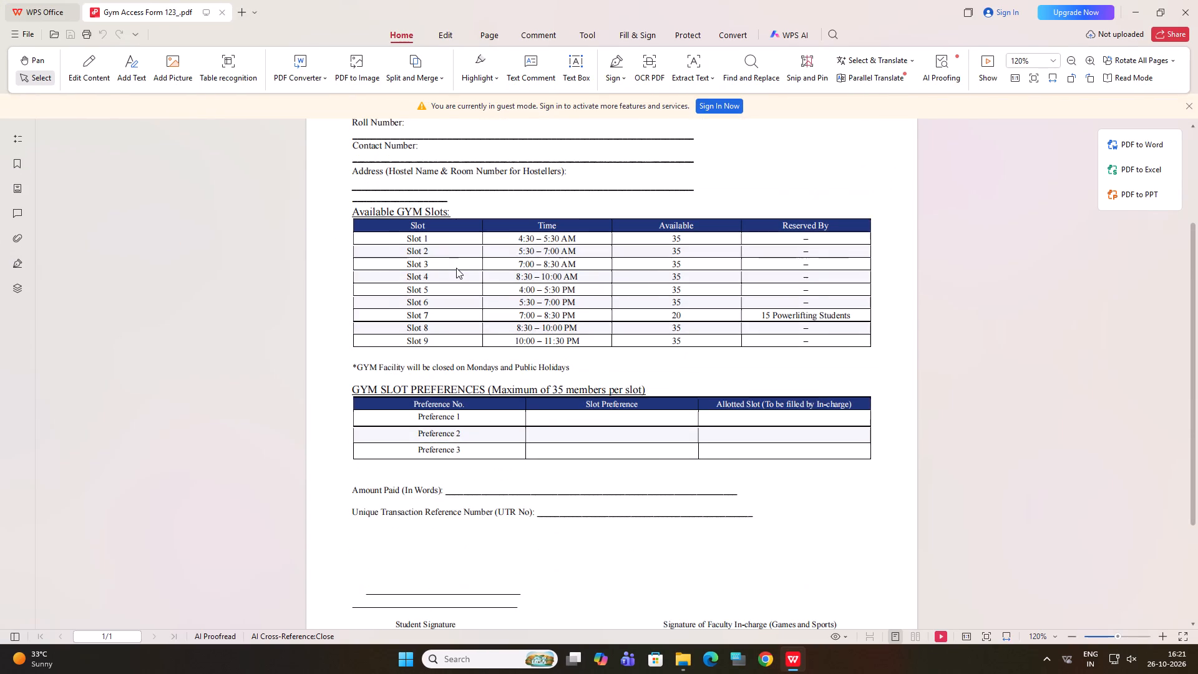
pyautogui.scroll(3, 456, 268)
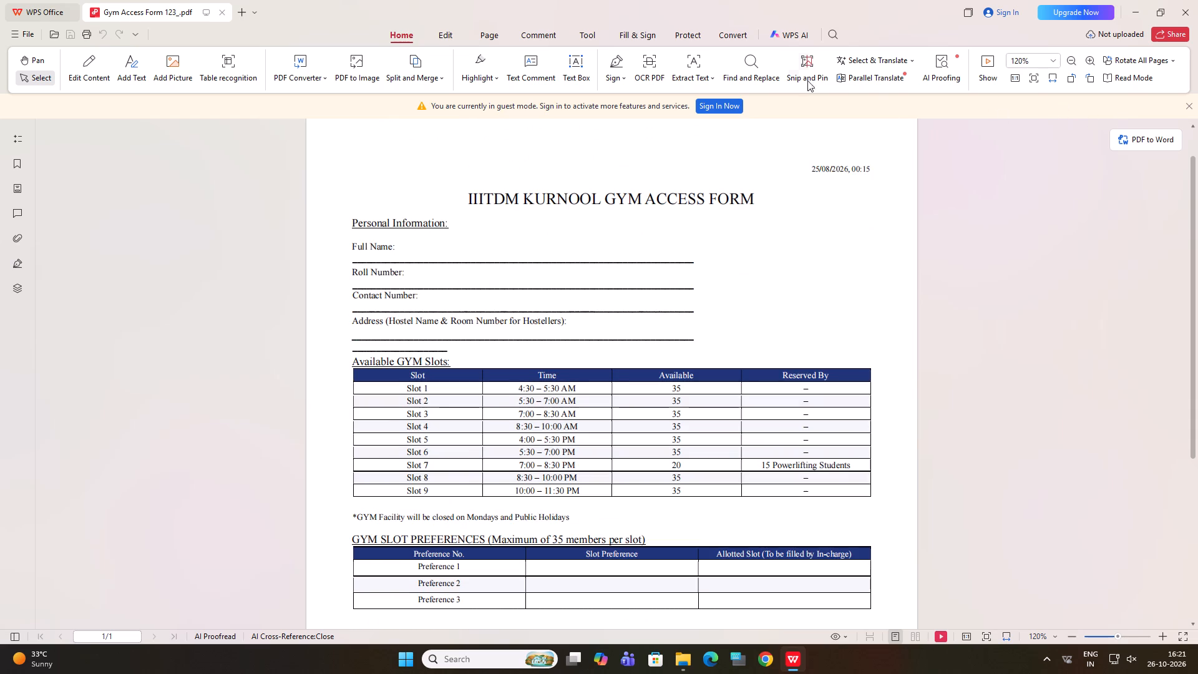
pyautogui.click(1137, 13)
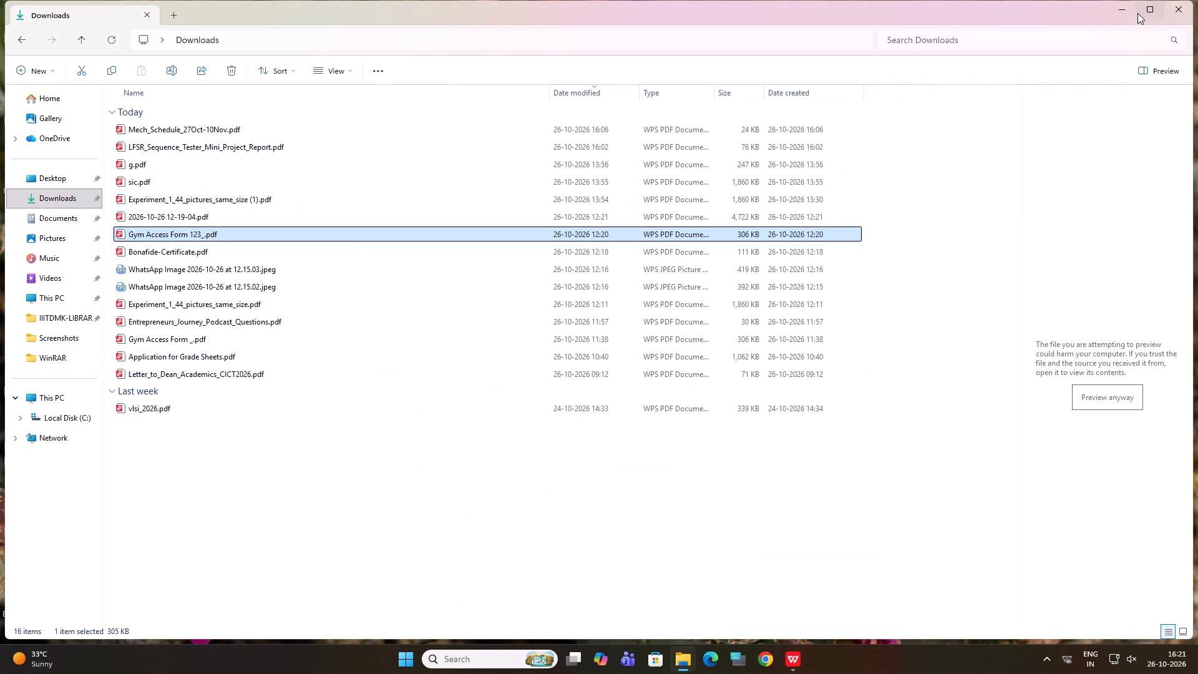
# Open Gym Access Form _.pdf from the Downloads folder and check the form's full page.
pyautogui.click(673, 483)
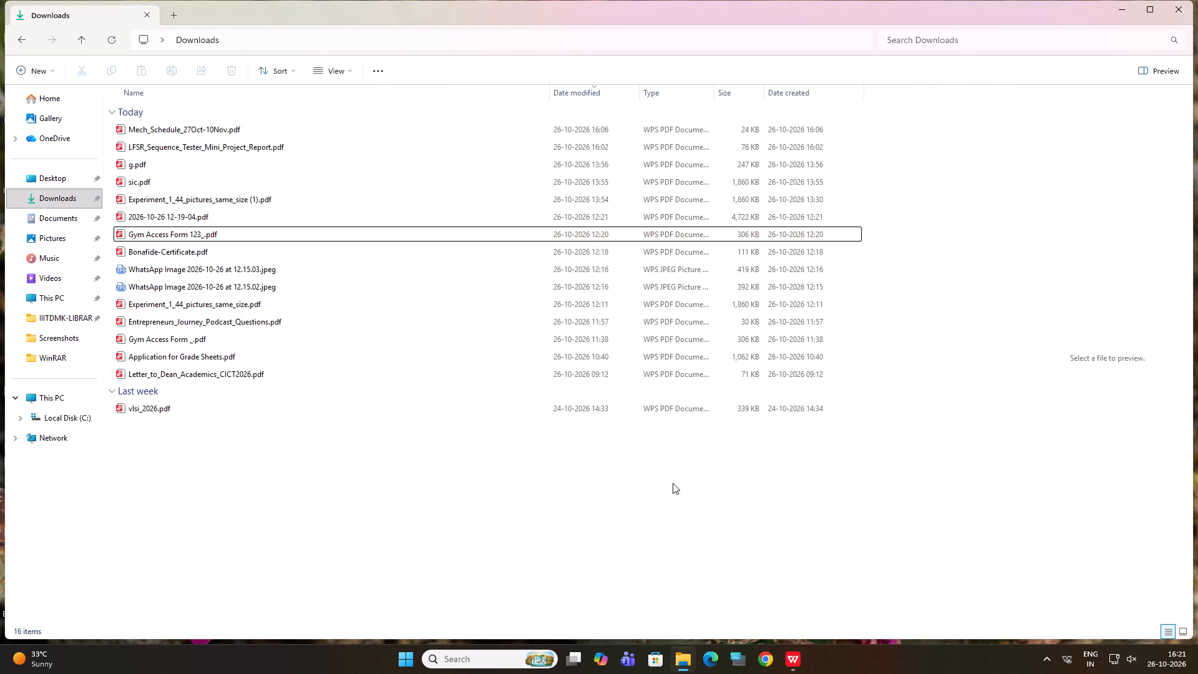
pyautogui.doubleClick(261, 345)
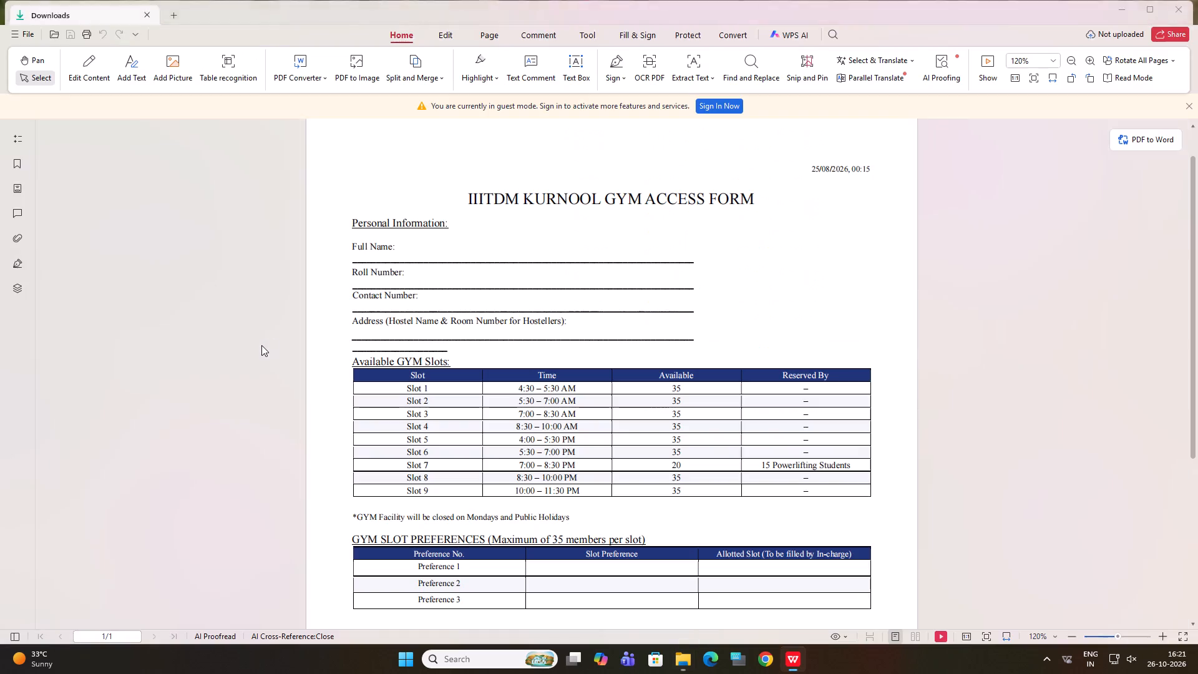
pyautogui.scroll(10, 322, 335)
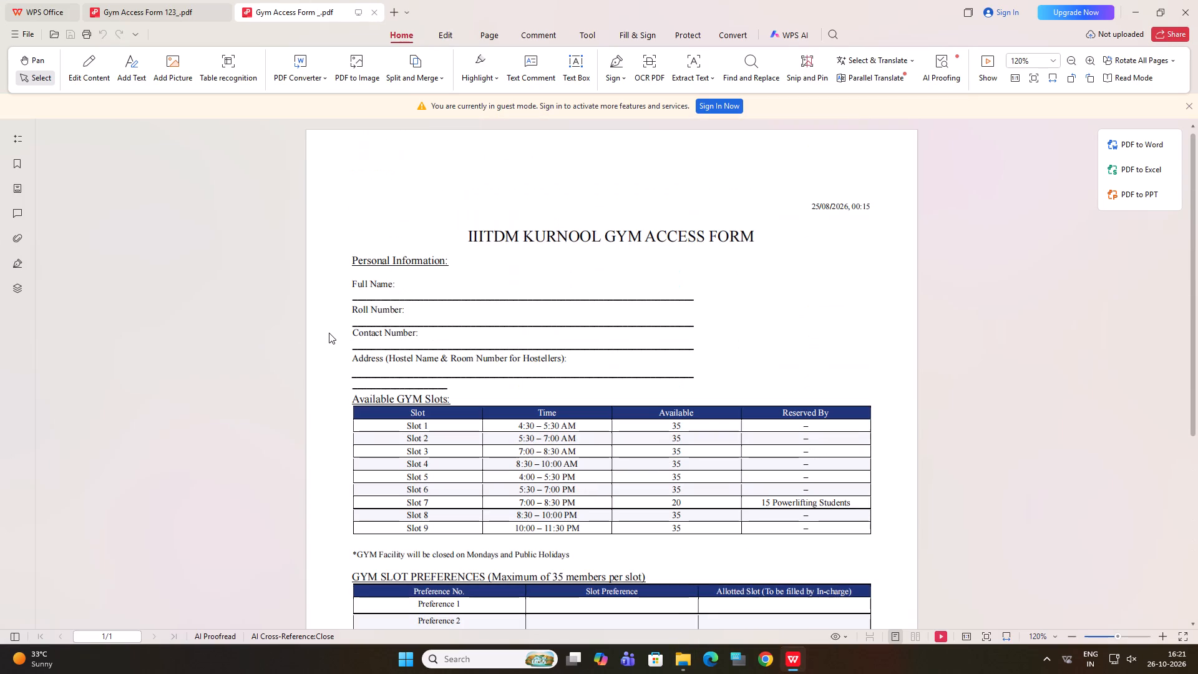
pyautogui.scroll(-3, 329, 333)
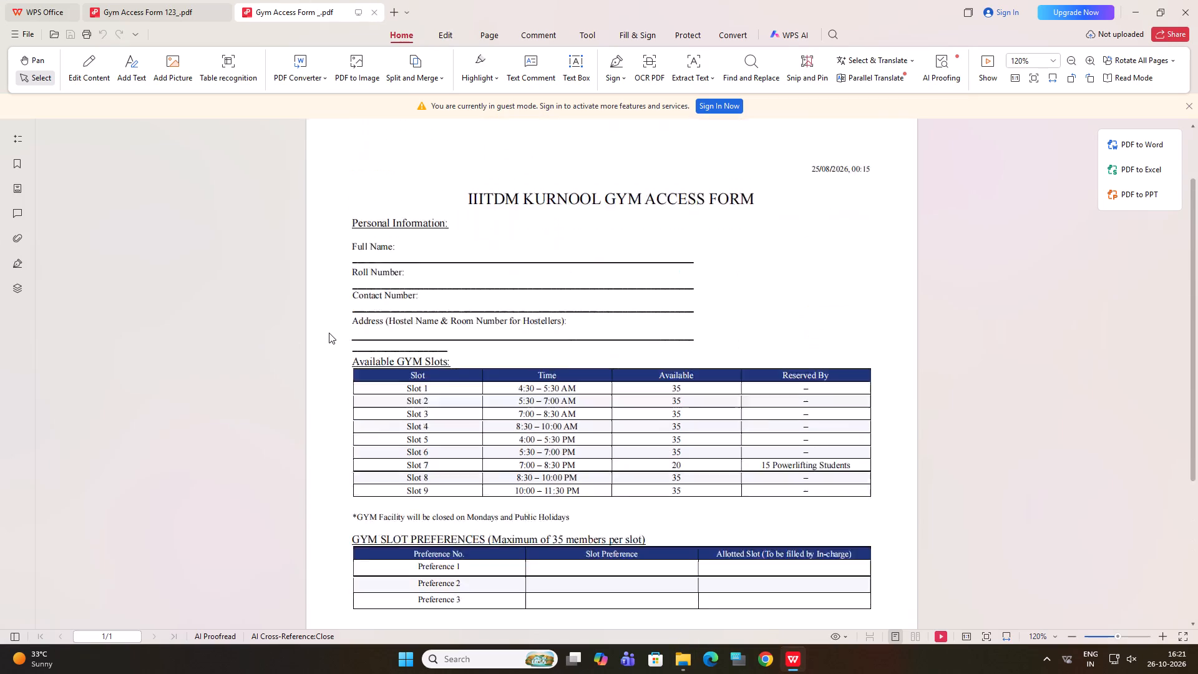
pyautogui.scroll(-8, 329, 333)
pyautogui.scroll(1, 331, 333)
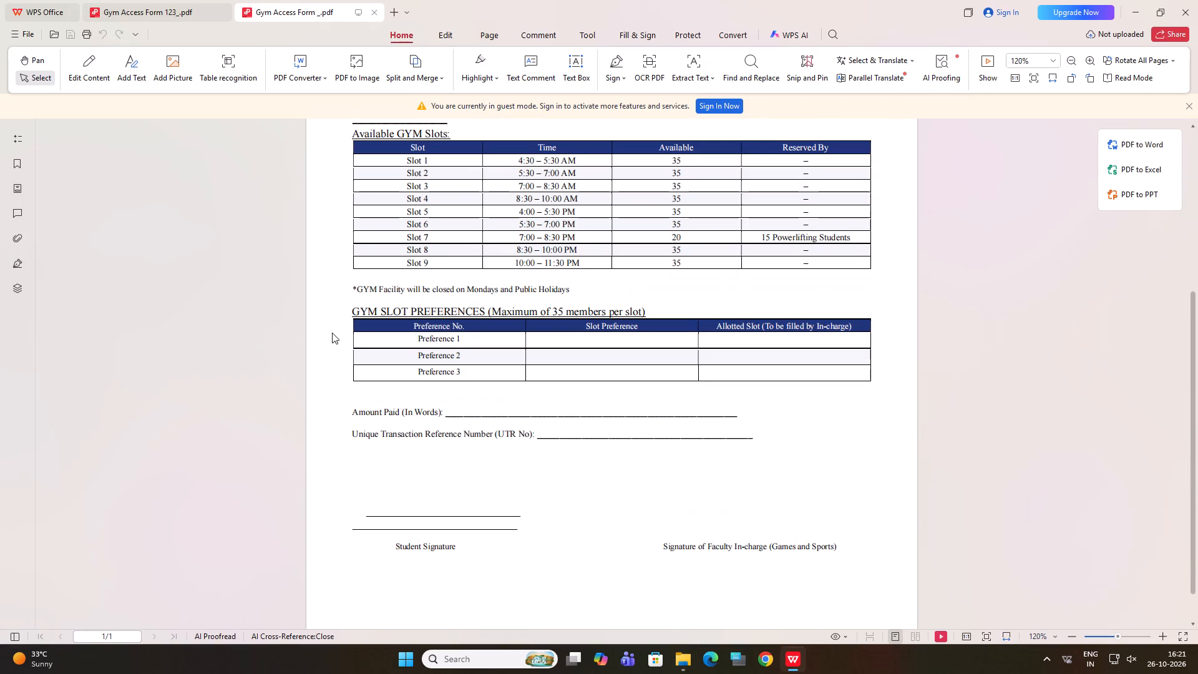
pyautogui.scroll(-1, 335, 333)
pyautogui.scroll(8, 335, 332)
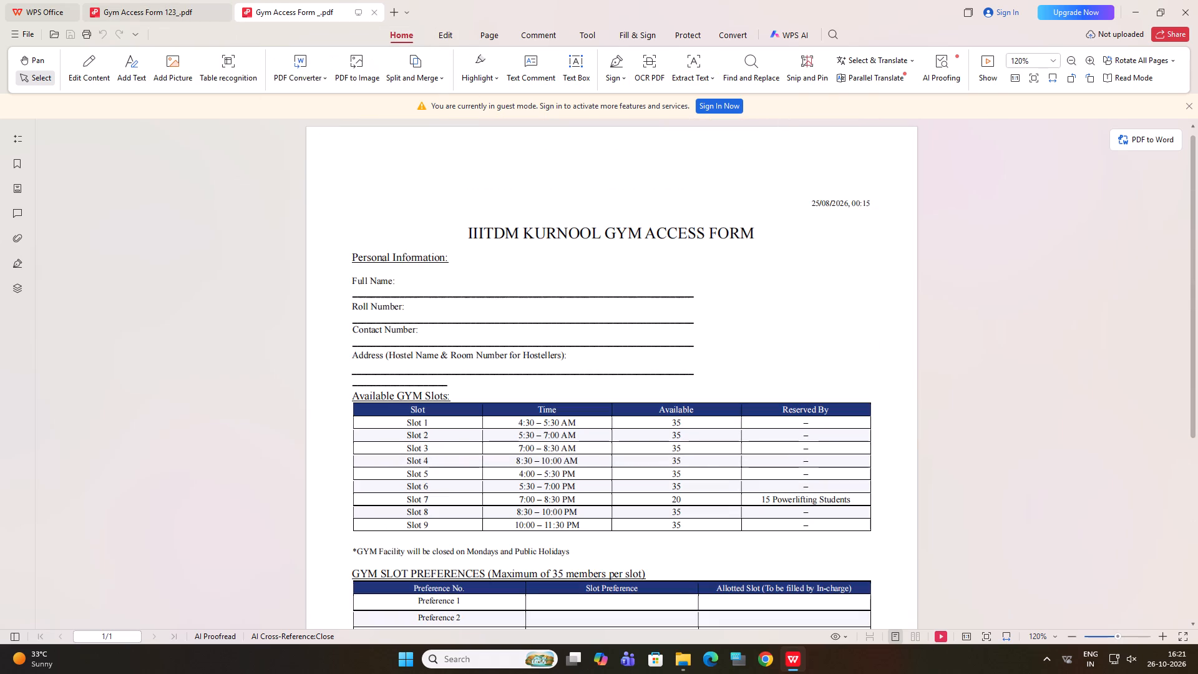
pyautogui.click(685, 656)
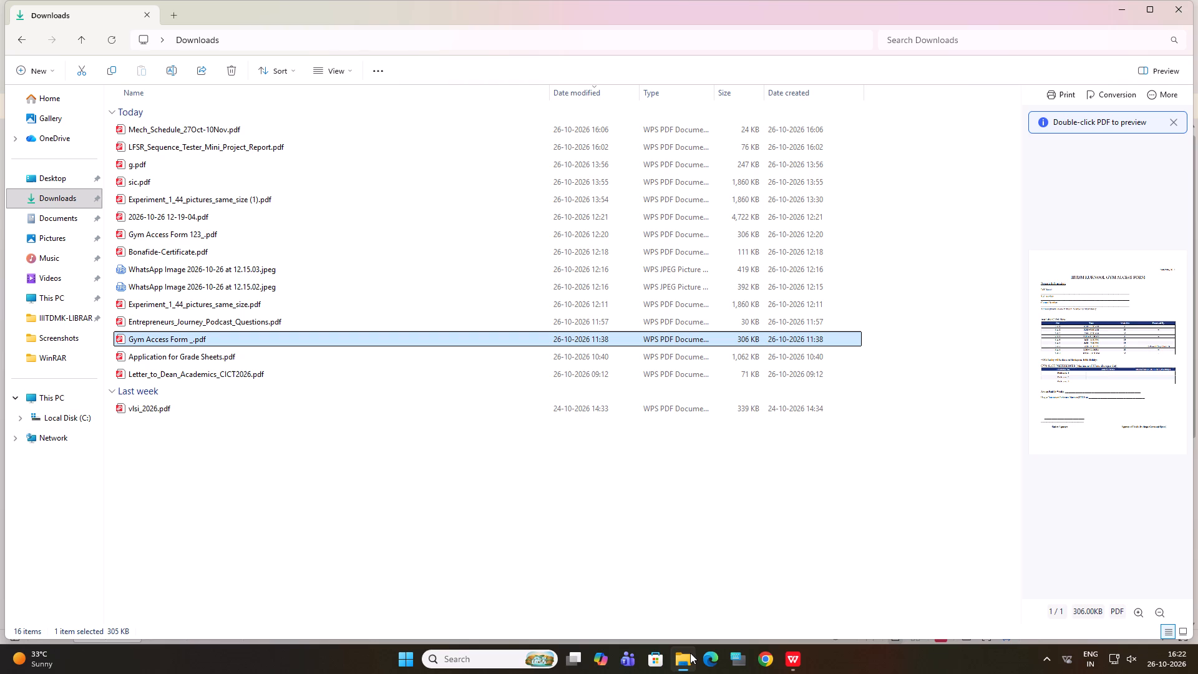
pyautogui.click(692, 652)
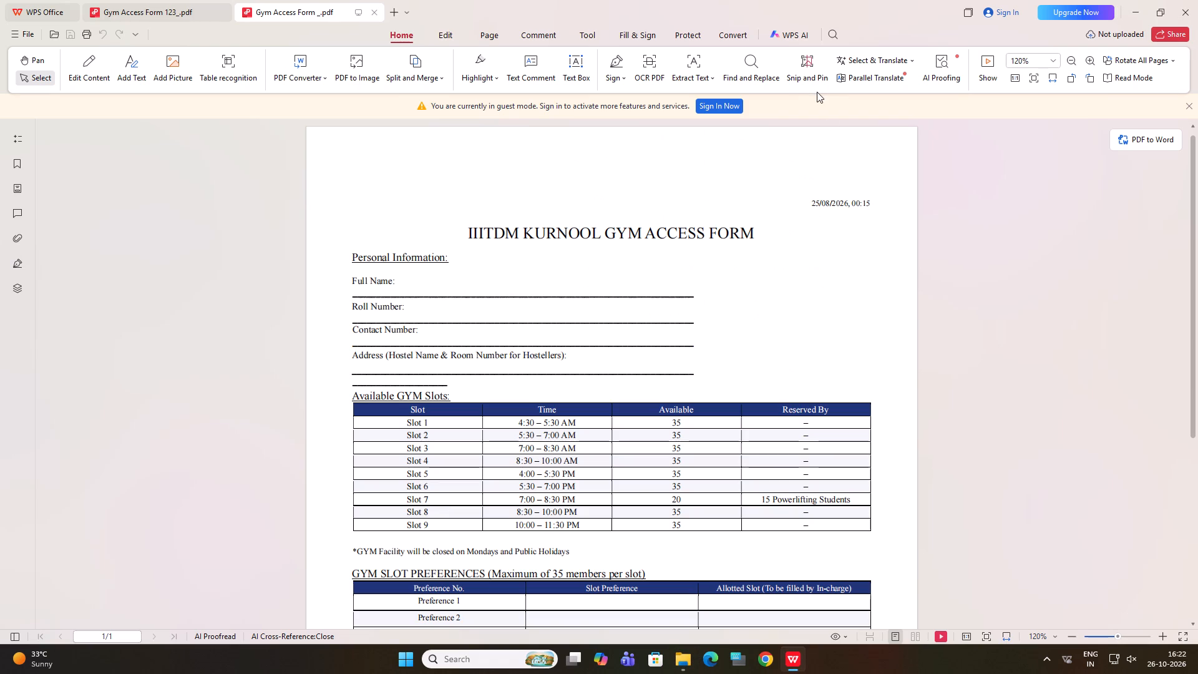
# Print 2 copies of Gym Access Form _.pdf on the Konica Minolta printer.
pyautogui.hotkey('ctrl', 'p')
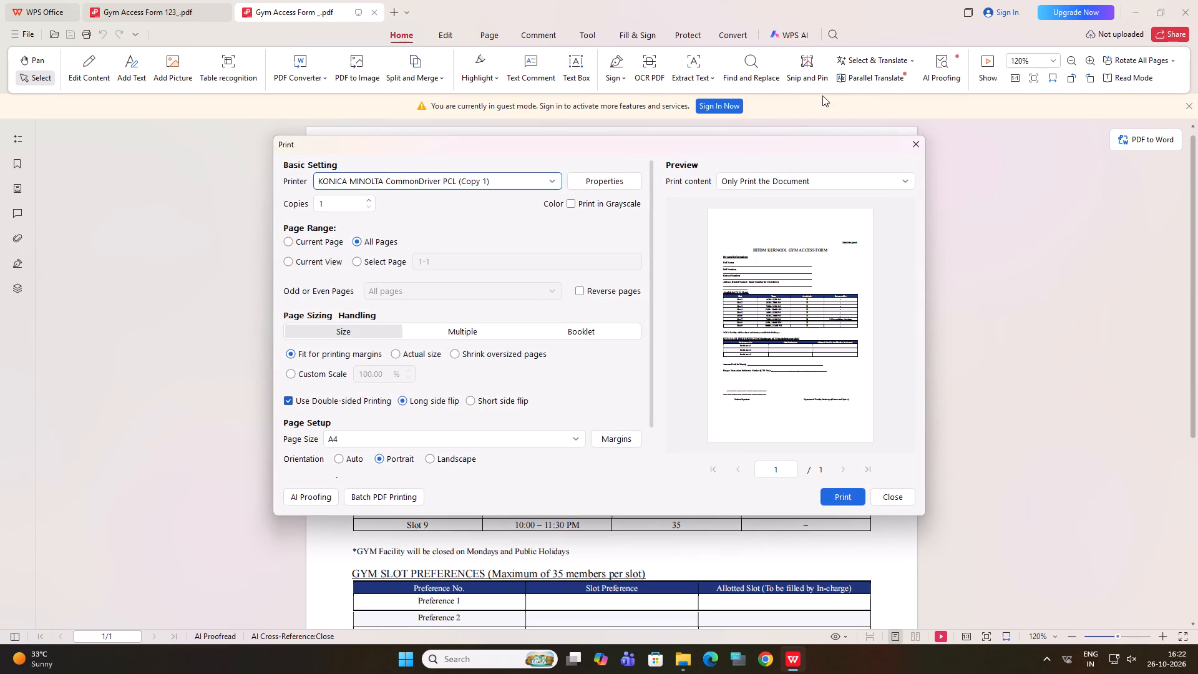
pyautogui.click(368, 201)
pyautogui.click(343, 204)
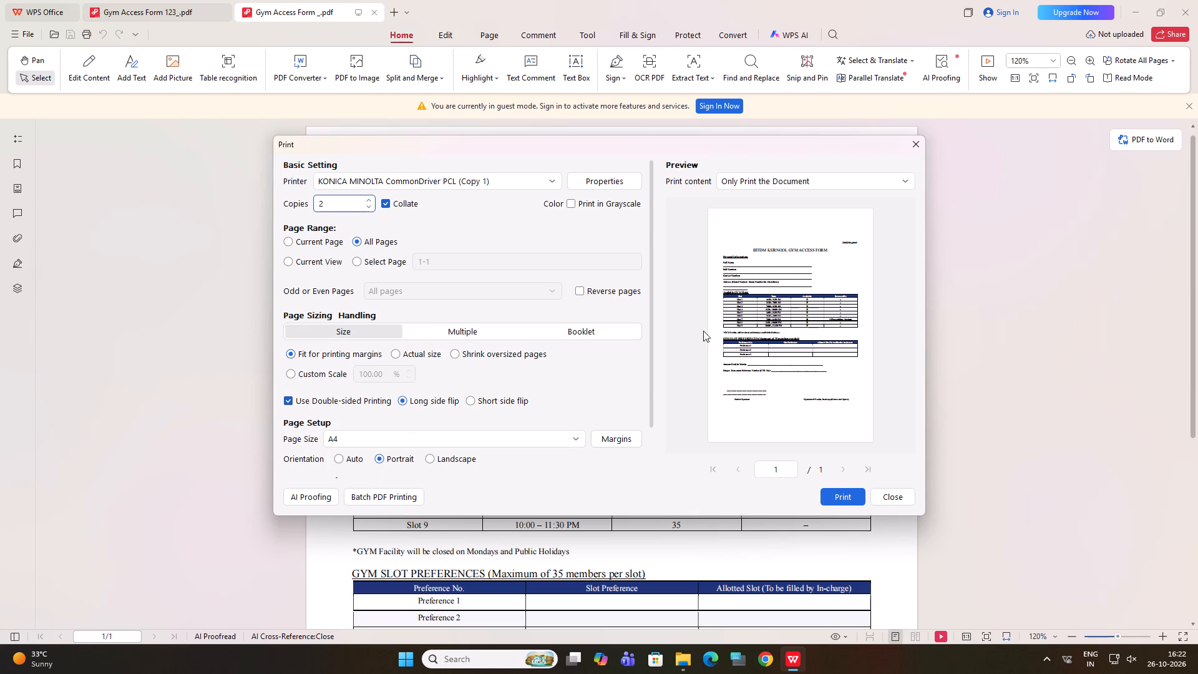
pyautogui.click(835, 498)
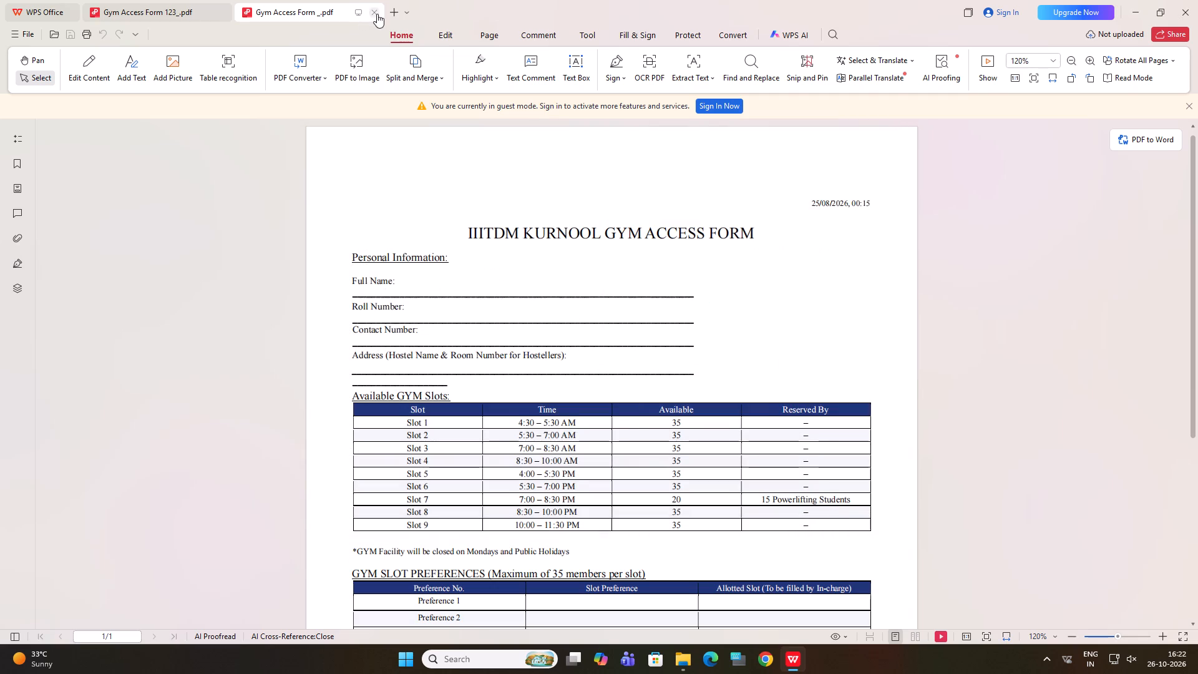
# Close both gym access form documents and exit WPS Office.
pyautogui.click(377, 14)
pyautogui.click(220, 6)
pyautogui.click(218, 11)
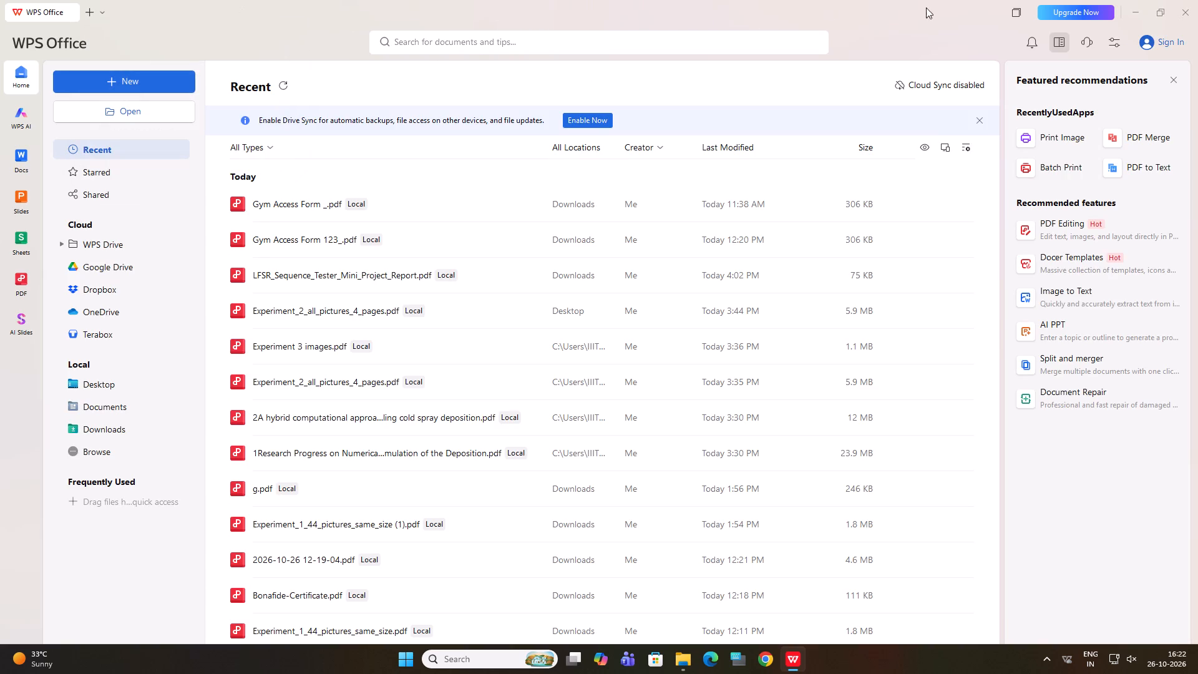
pyautogui.click(1187, 11)
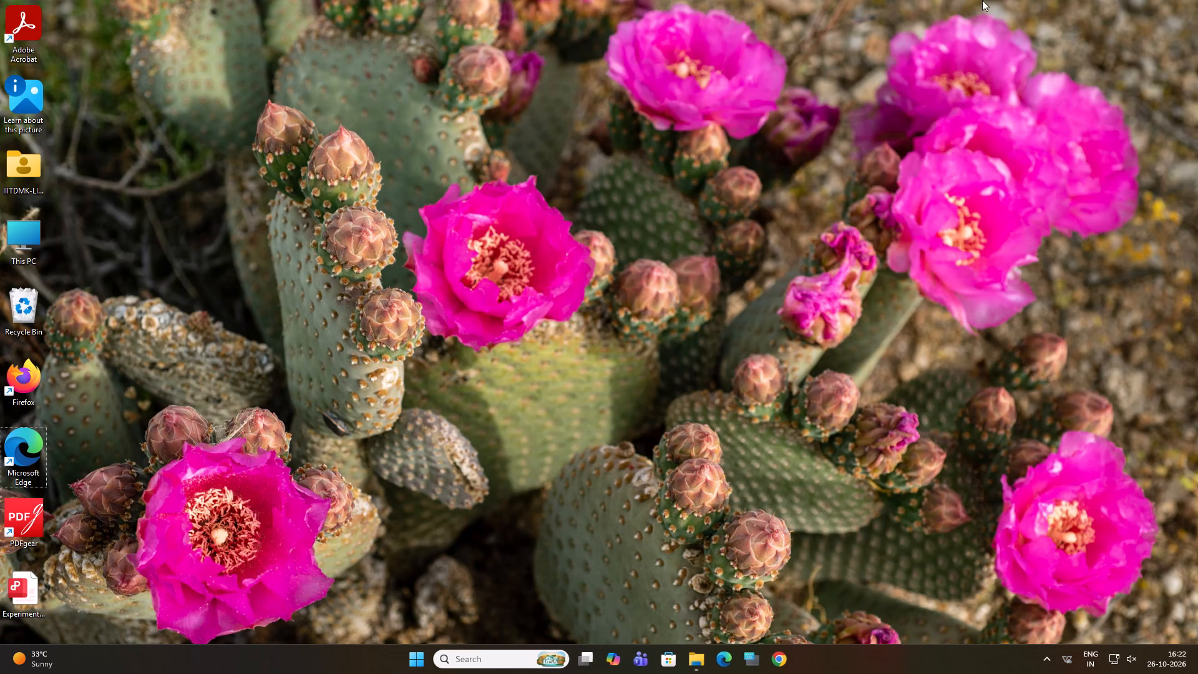